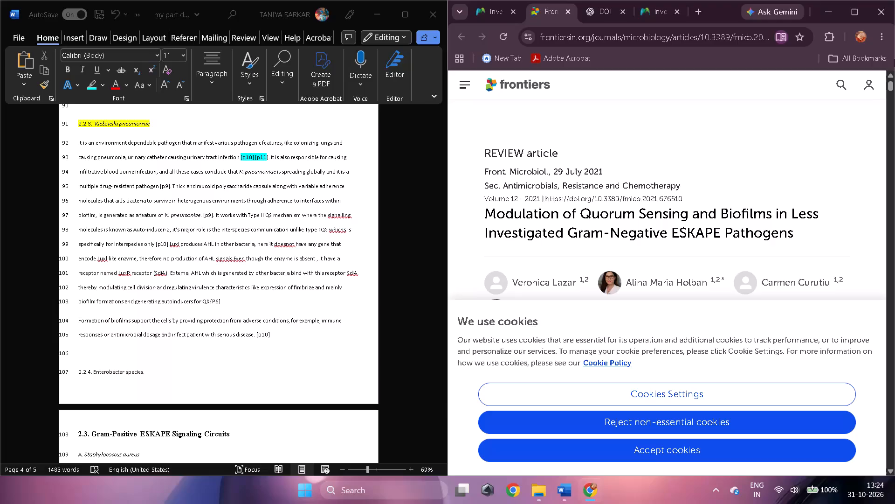
Skim the abstract and introduction of the Frontiers review on quorum sensing and biofilms in less investigated Gram-negative ESKAPE pathogens.
{"action": "left_click", "coordinate": [892, 209]}
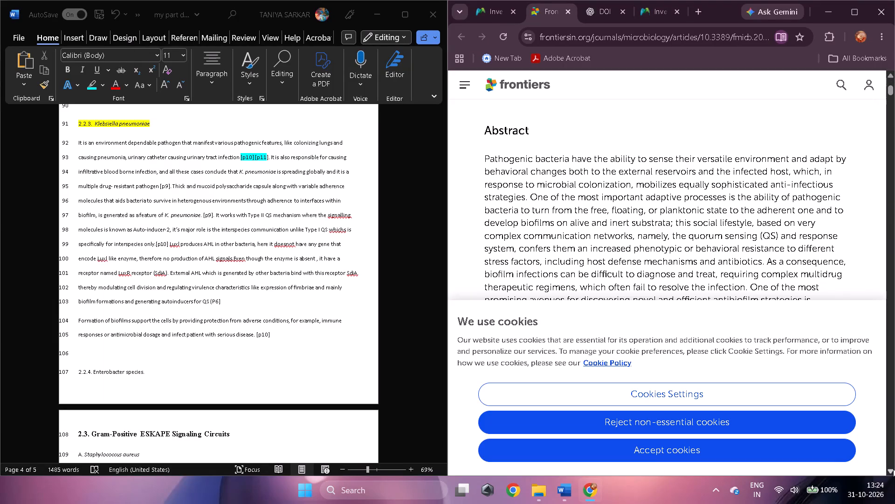
{"action": "left_click", "coordinate": [888, 472]}
{"action": "double_click", "coordinate": [888, 472]}
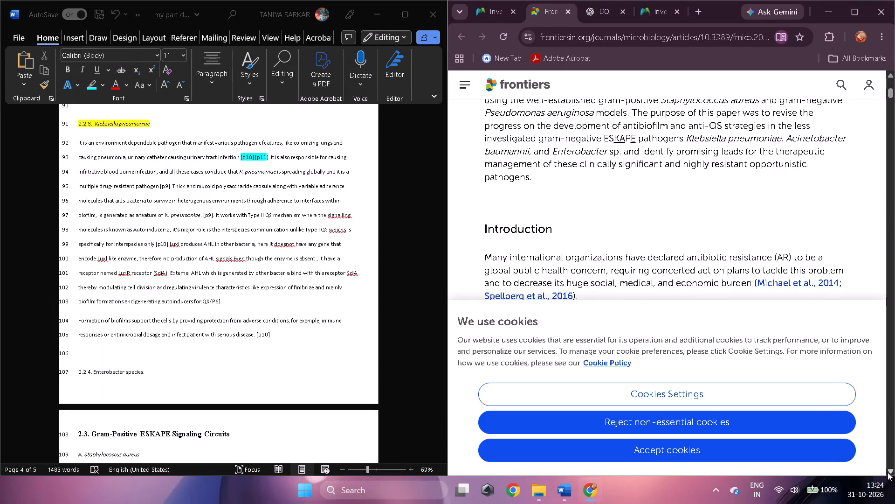
{"action": "left_click", "coordinate": [888, 472]}
{"action": "left_click", "coordinate": [888, 472]}
{"action": "left_click", "coordinate": [888, 472]}
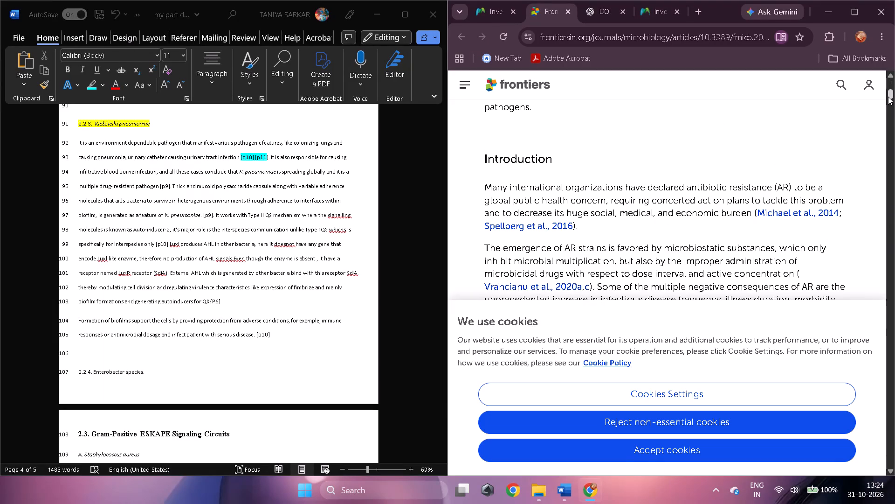
{"action": "left_click", "coordinate": [891, 83]}
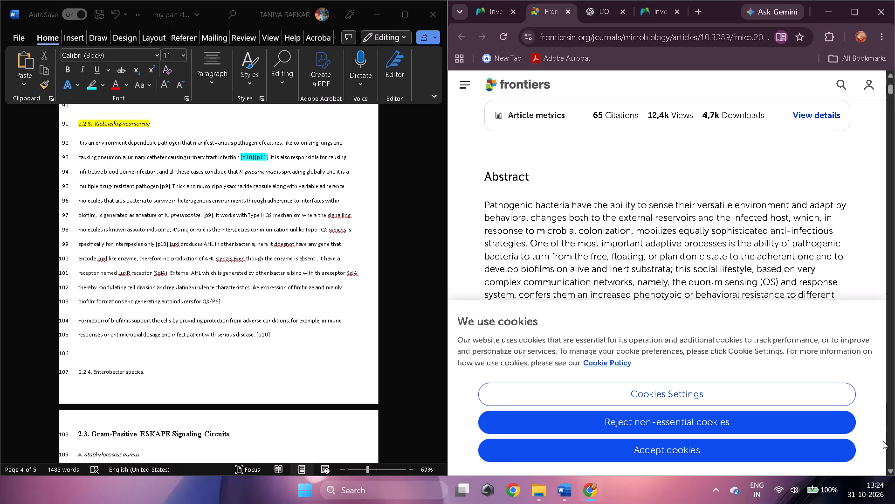
{"action": "left_click", "coordinate": [893, 471]}
{"action": "left_click", "coordinate": [893, 471]}
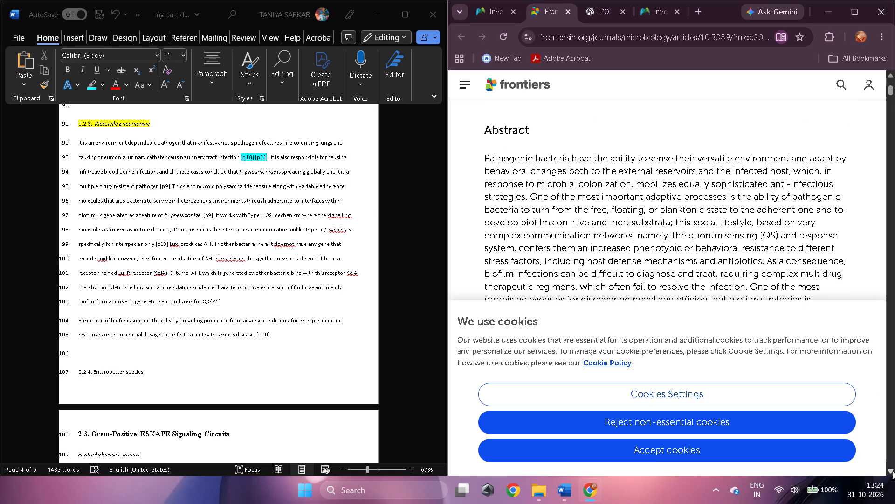
{"action": "triple_click", "coordinate": [893, 471]}
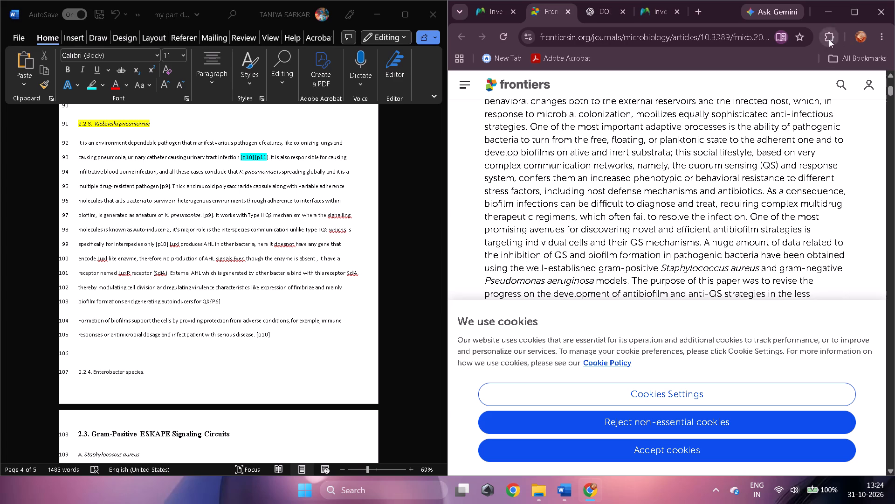
Clear the open windows, open G4 Review FINAL DRAFT 1.0 from the desktop's PAPER folder in Word, and maximize it.
{"action": "left_click", "coordinate": [830, 6]}
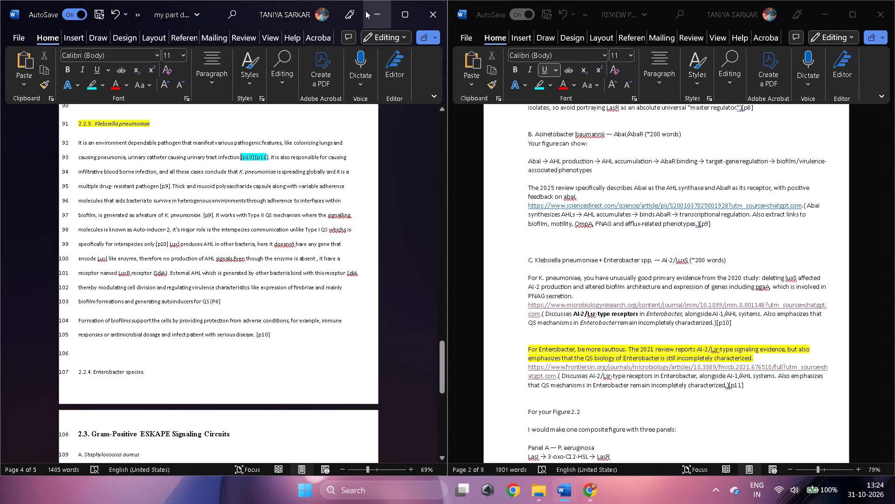
{"action": "left_click", "coordinate": [365, 11]}
{"action": "left_click", "coordinate": [826, 16]}
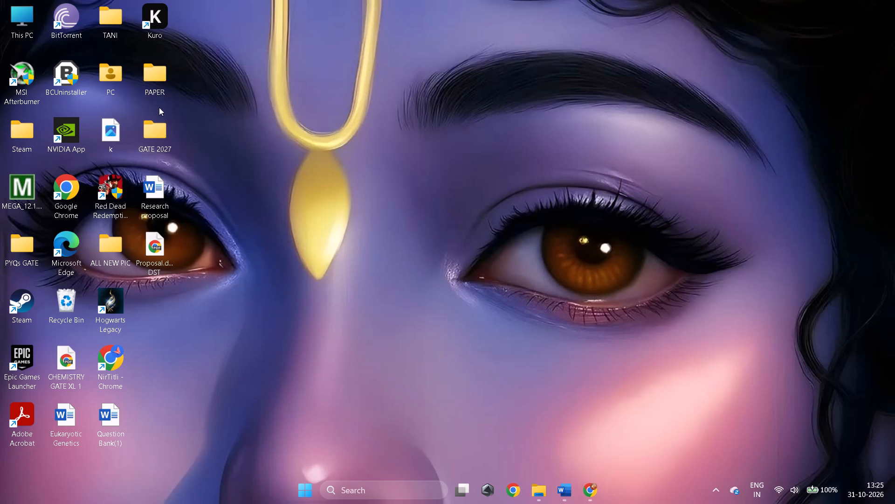
{"action": "double_click", "coordinate": [160, 94]}
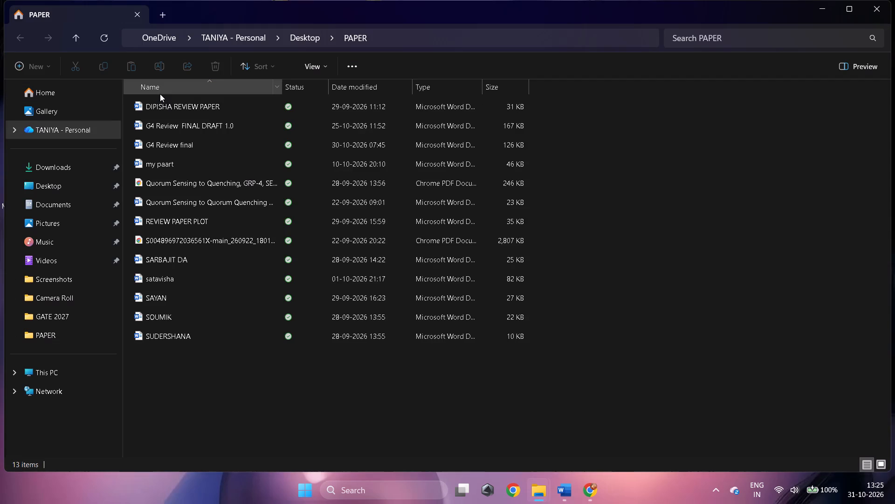
{"action": "left_click", "coordinate": [187, 126]}
{"action": "double_click", "coordinate": [187, 126]}
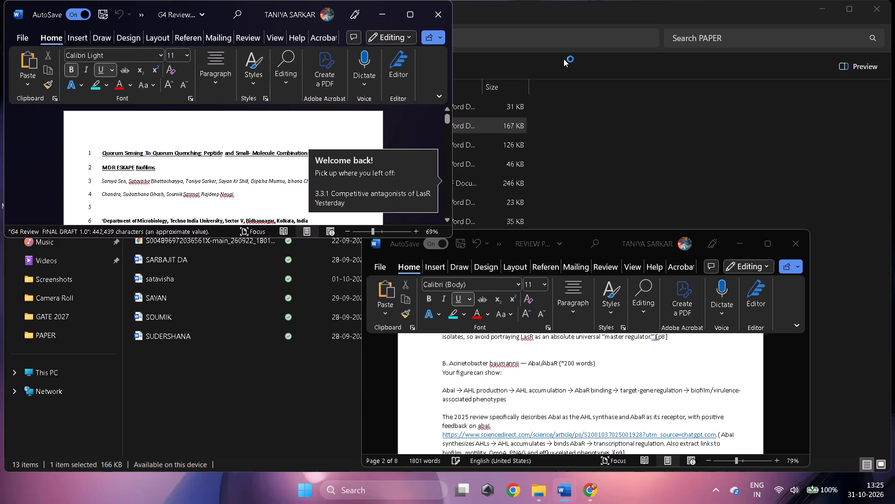
{"action": "left_click", "coordinate": [736, 243]}
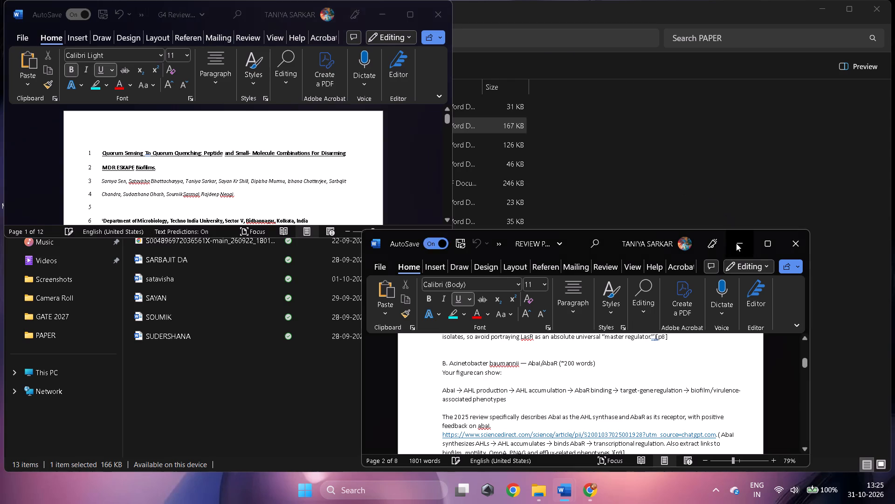
{"action": "left_click", "coordinate": [411, 13]}
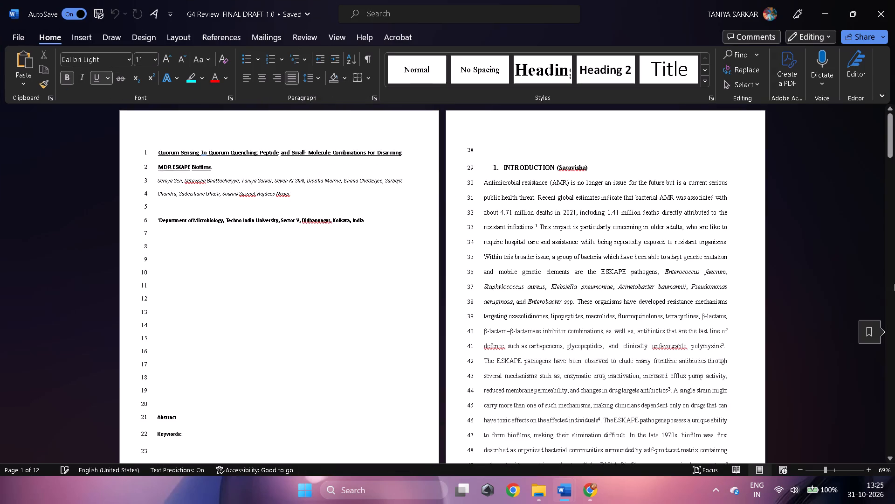
Examine the draft's quorum-sensing sections on Klebsiella pneumoniae, Enterobacter species and the Gram-positive ESKAPE signaling circuits, including their citation numbers.
{"action": "left_click", "coordinate": [888, 411]}
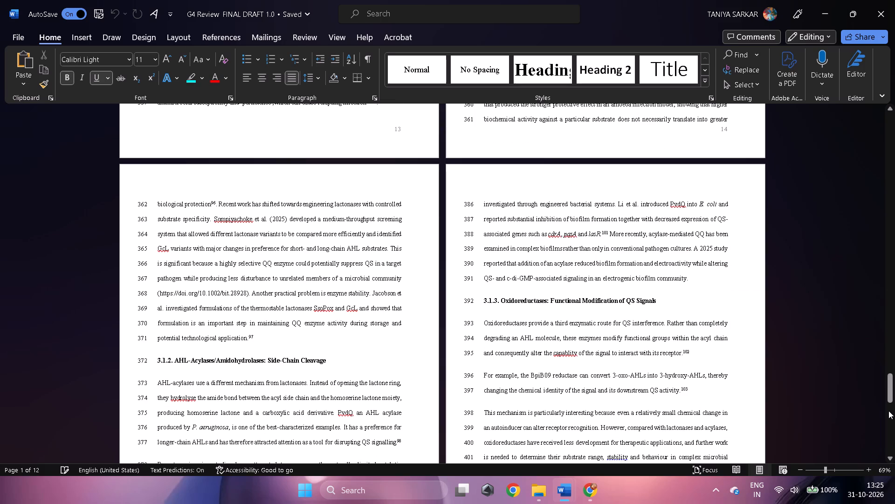
{"action": "left_click", "coordinate": [889, 358]}
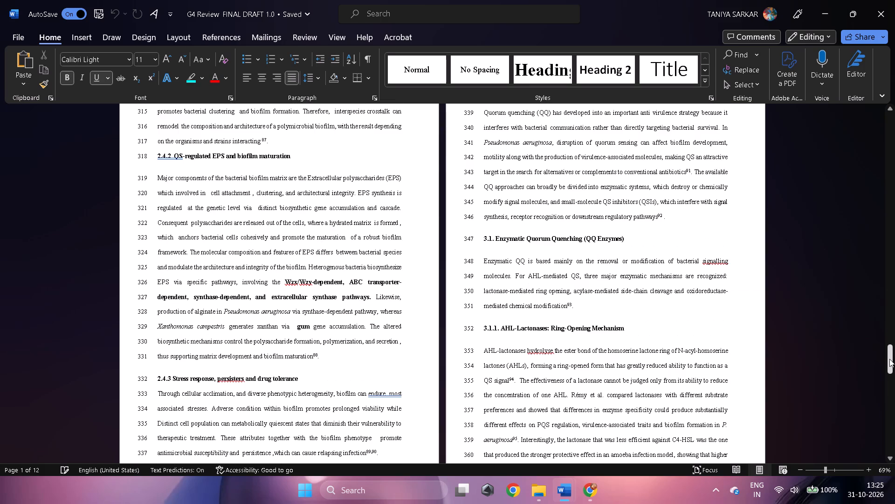
{"action": "left_click_drag", "start_coordinate": [889, 359], "coordinate": [885, 333]}
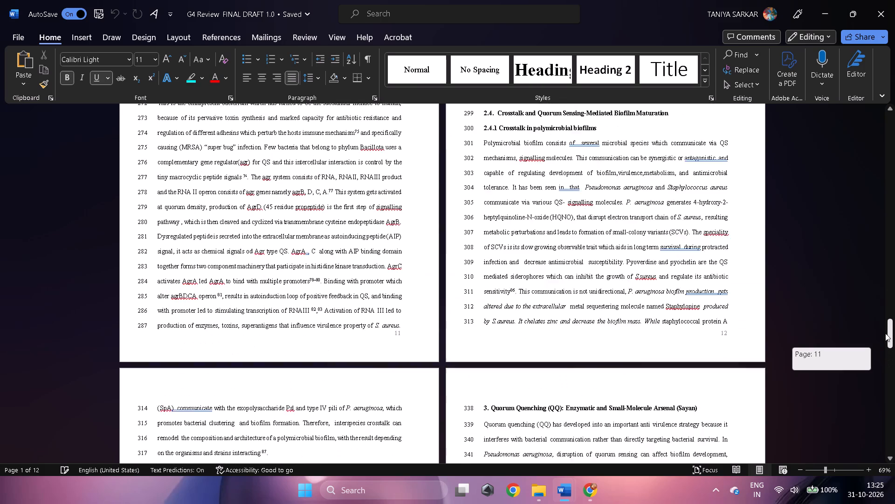
{"action": "left_click_drag", "start_coordinate": [885, 333], "coordinate": [884, 327]}
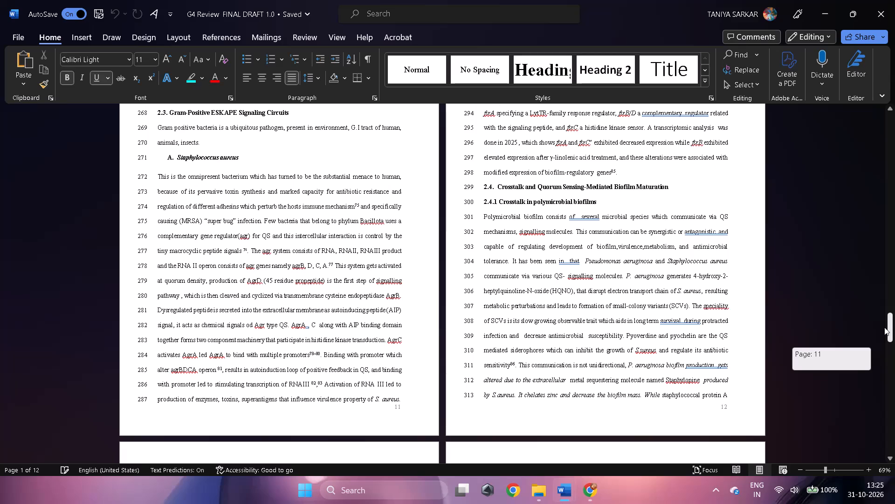
{"action": "left_click_drag", "start_coordinate": [884, 327], "coordinate": [882, 308]}
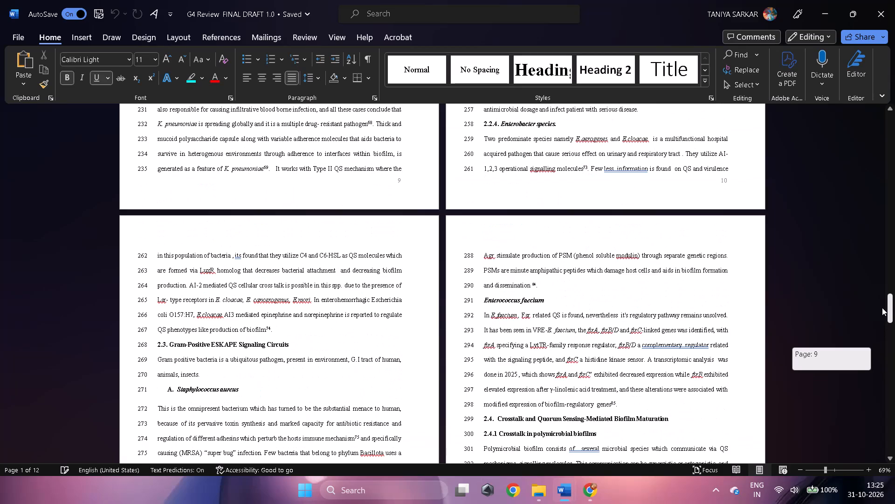
{"action": "left_click_drag", "start_coordinate": [882, 308], "coordinate": [881, 312]}
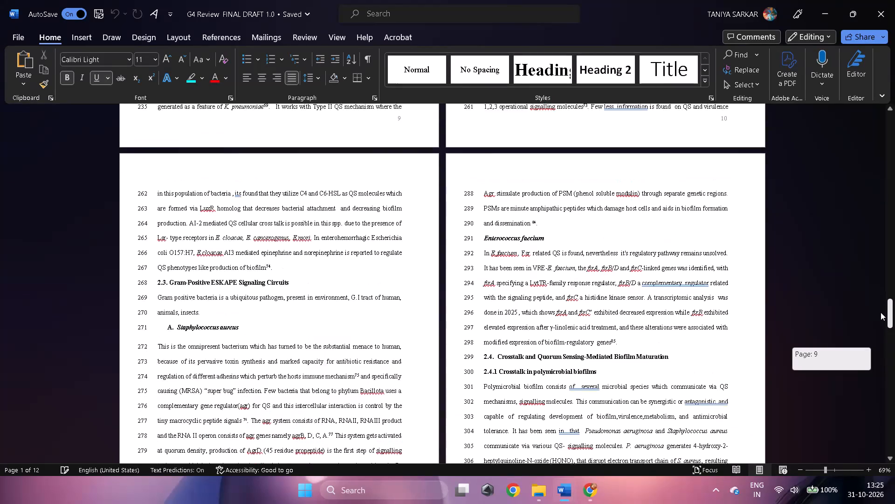
{"action": "left_click_drag", "start_coordinate": [881, 312], "coordinate": [880, 299]}
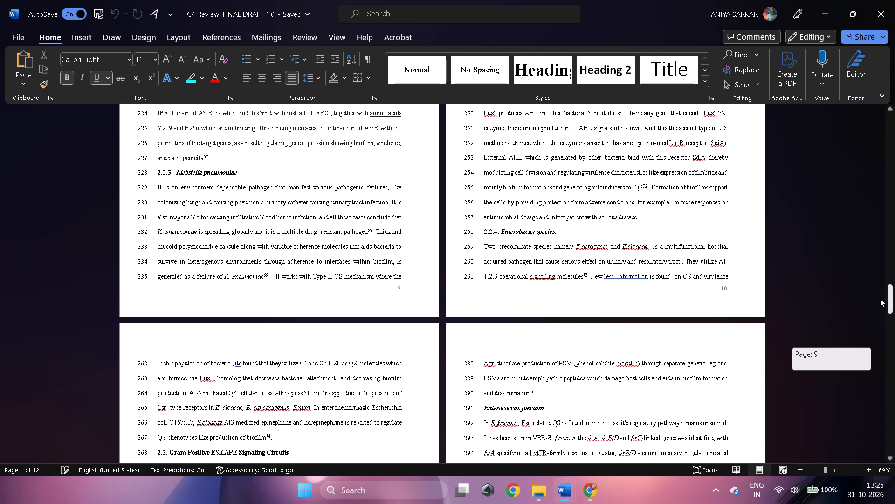
Examine the reference list at the end of the draft, focusing on the entries for the ESKAPE quorum-sensing sections.
{"action": "left_click_drag", "start_coordinate": [880, 299], "coordinate": [894, 442]}
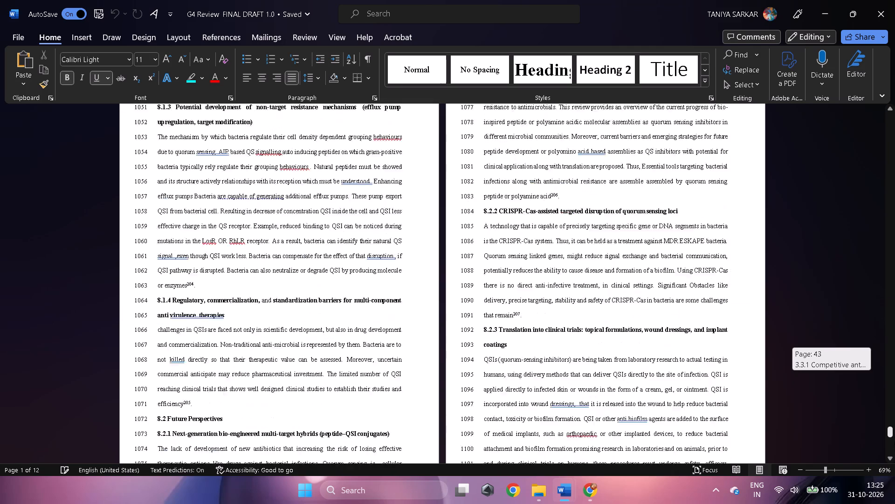
{"action": "left_click_drag", "start_coordinate": [894, 442], "coordinate": [888, 450]}
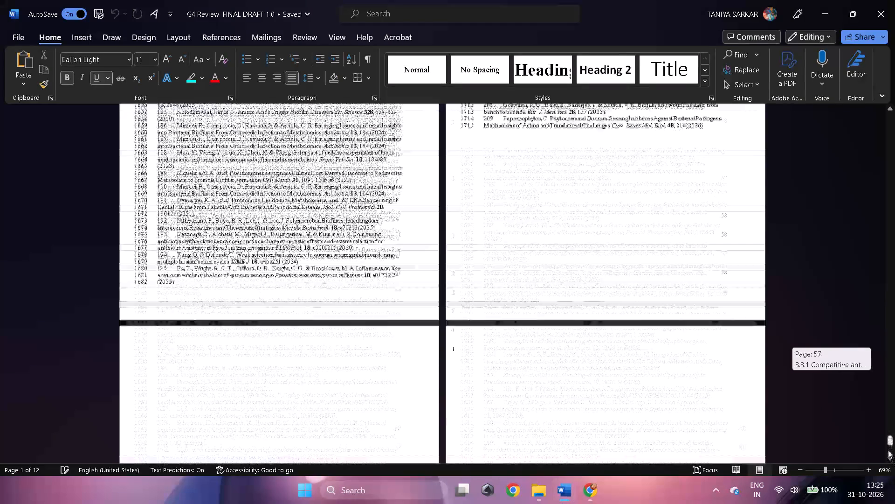
{"action": "left_click_drag", "start_coordinate": [888, 450], "coordinate": [882, 439]}
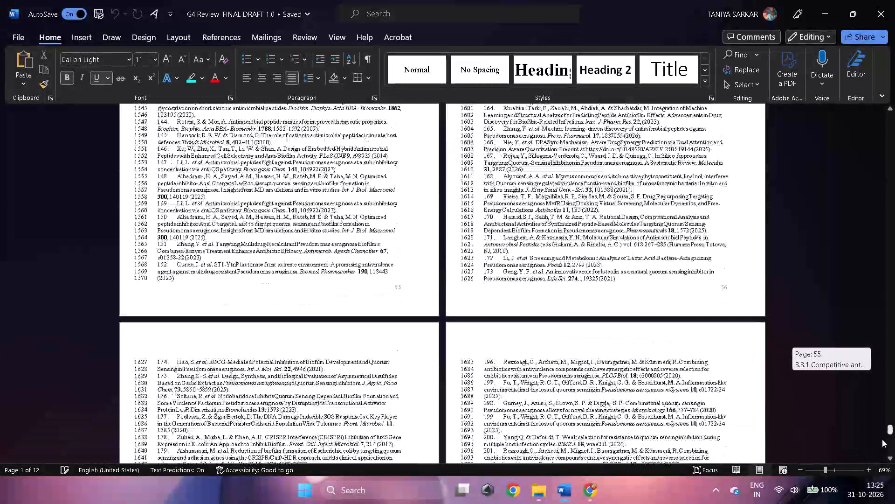
{"action": "left_click_drag", "start_coordinate": [882, 439], "coordinate": [879, 425]}
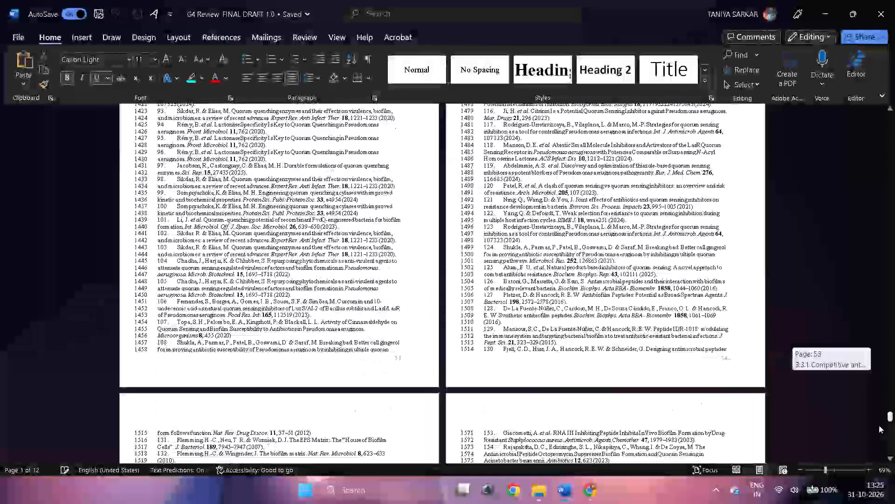
{"action": "left_click_drag", "start_coordinate": [879, 425], "coordinate": [874, 416]}
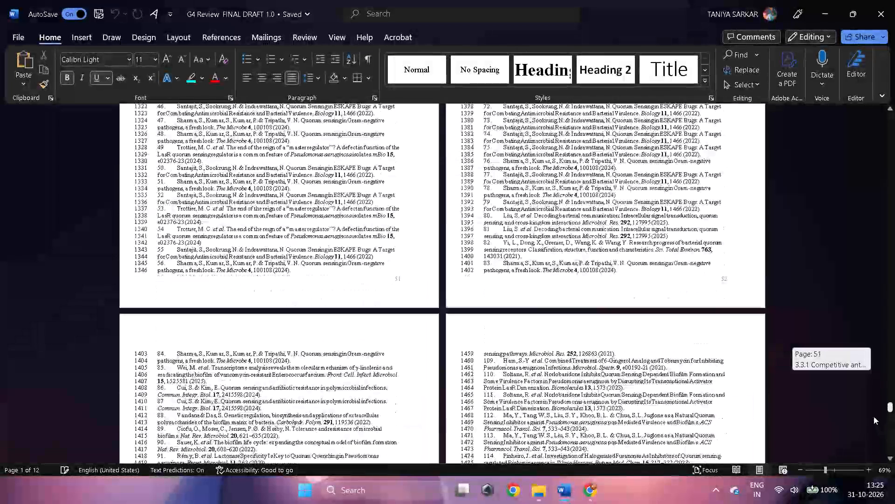
{"action": "left_click_drag", "start_coordinate": [874, 416], "coordinate": [873, 414]}
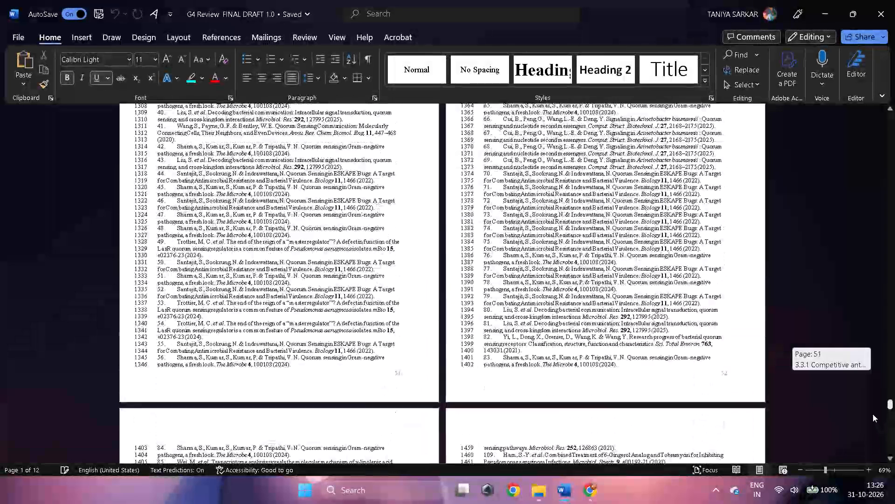
{"action": "left_click_drag", "start_coordinate": [873, 414], "coordinate": [873, 414]}
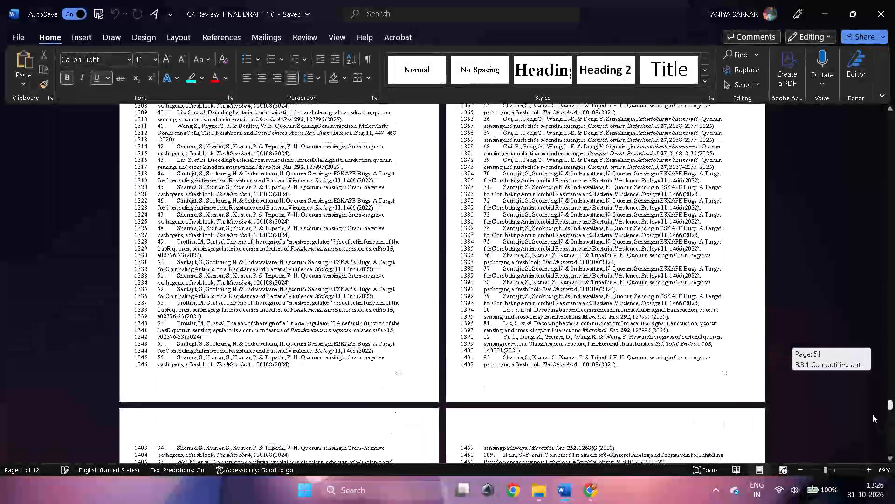
{"action": "left_click_drag", "start_coordinate": [873, 414], "coordinate": [873, 413]}
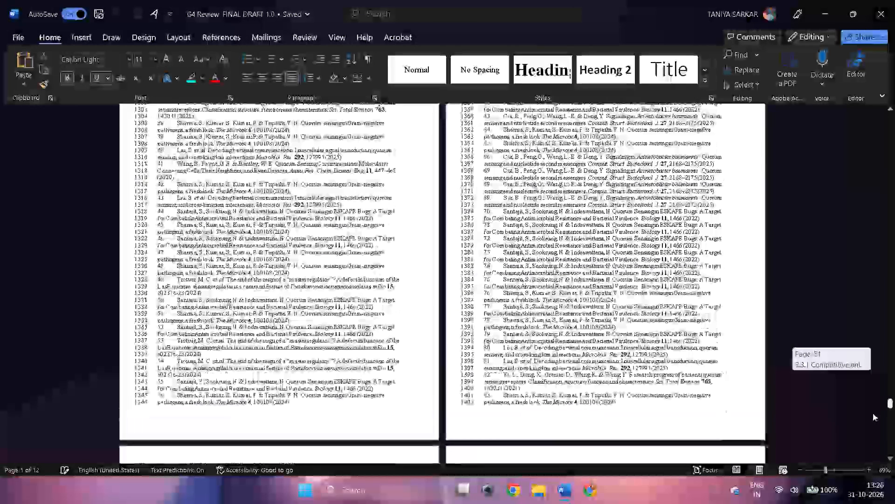
{"action": "left_click_drag", "start_coordinate": [873, 413], "coordinate": [873, 413]}
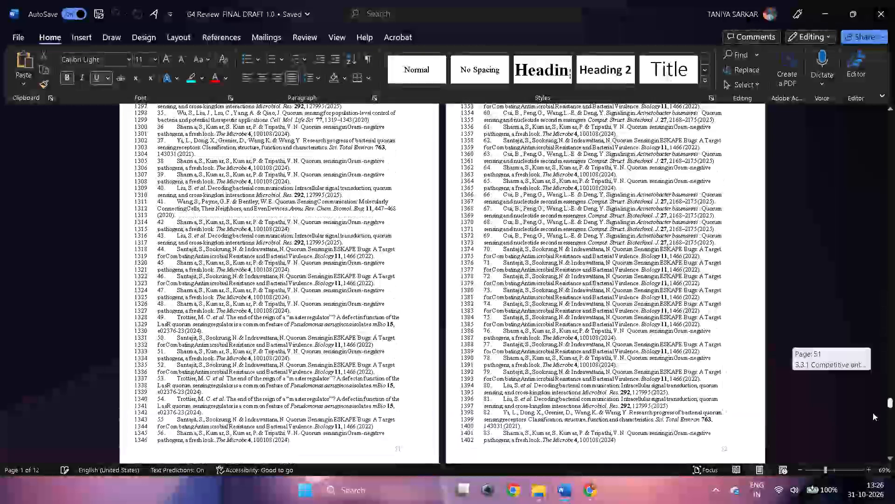
{"action": "left_click_drag", "start_coordinate": [873, 413], "coordinate": [871, 406]}
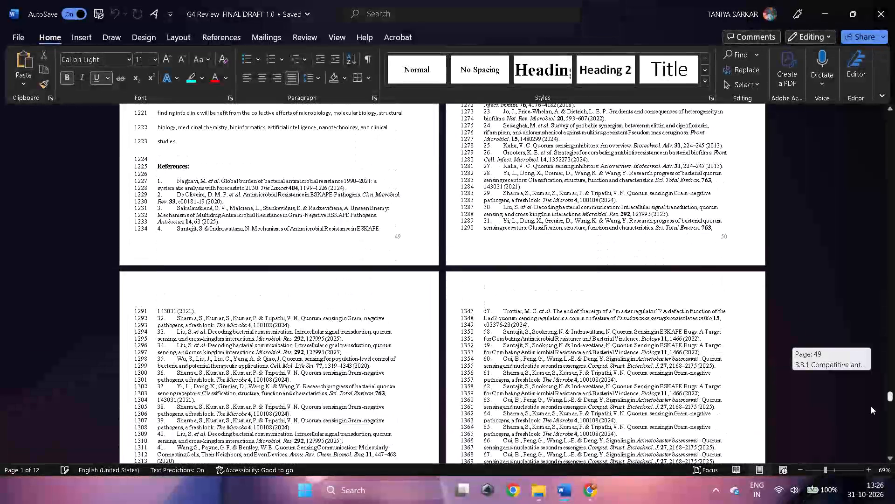
Return to the draft's Klebsiella pneumoniae, Enterobacter, Staphylococcus aureus and Enterococcus faecium sections and examine their quorum-sensing text and citation numbers.
{"action": "left_click_drag", "start_coordinate": [871, 406], "coordinate": [859, 374]}
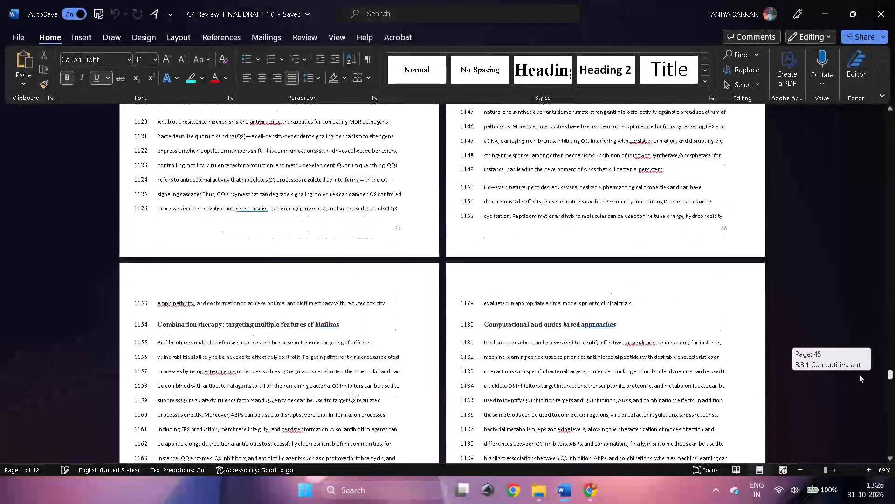
{"action": "left_click_drag", "start_coordinate": [859, 374], "coordinate": [825, 202]}
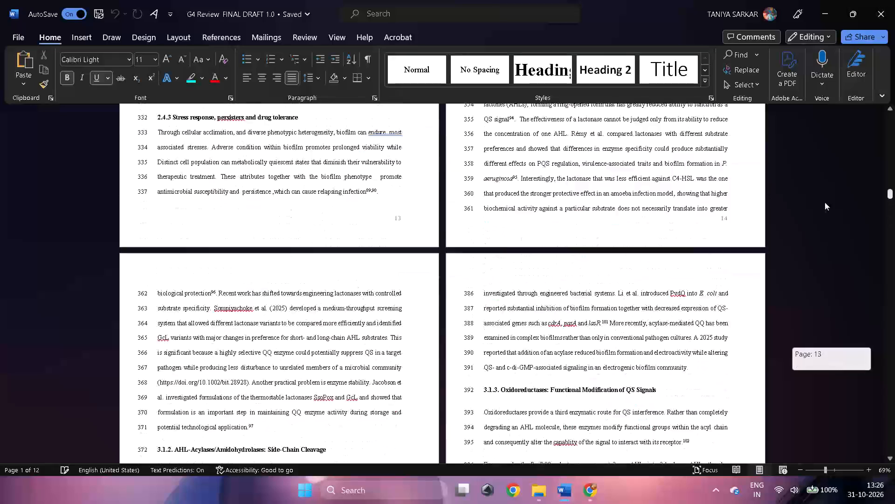
{"action": "left_click_drag", "start_coordinate": [825, 202], "coordinate": [824, 187]}
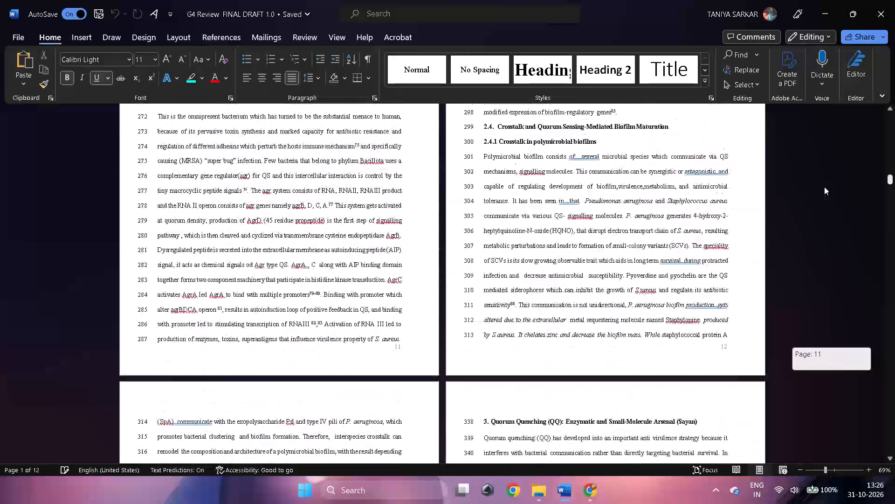
{"action": "left_click_drag", "start_coordinate": [824, 187], "coordinate": [825, 182]}
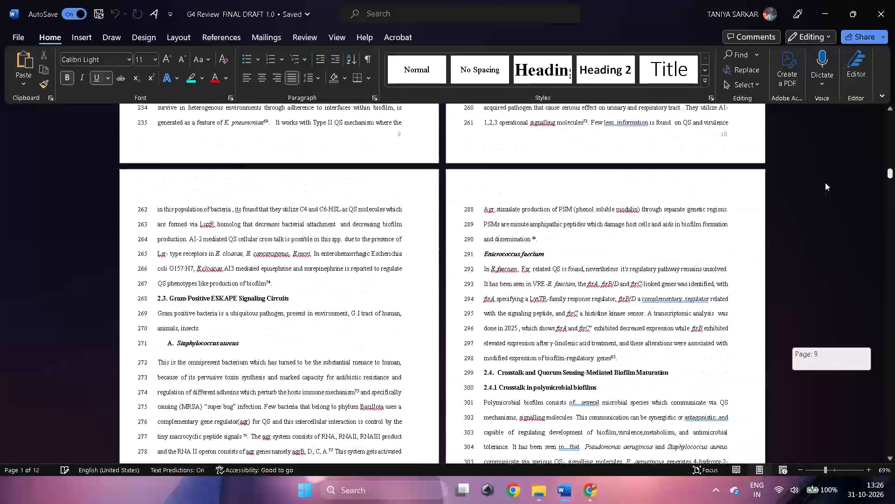
{"action": "left_click_drag", "start_coordinate": [825, 182], "coordinate": [824, 188]}
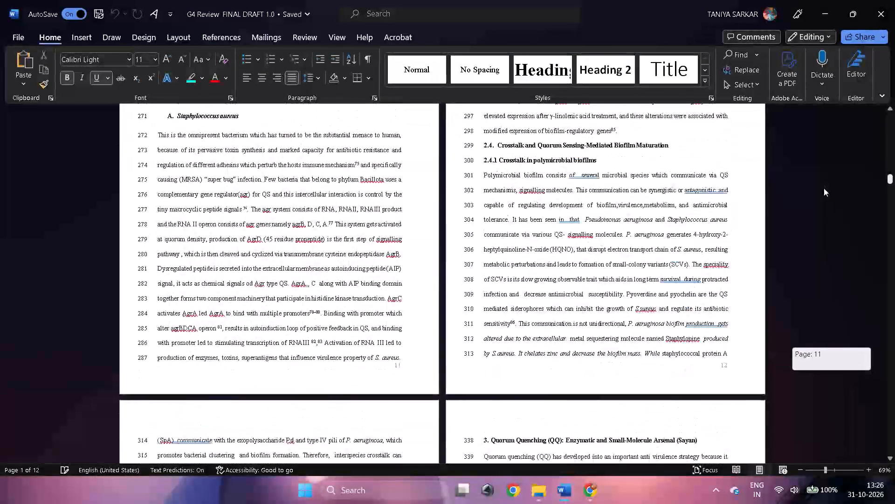
{"action": "left_click_drag", "start_coordinate": [824, 188], "coordinate": [827, 180]}
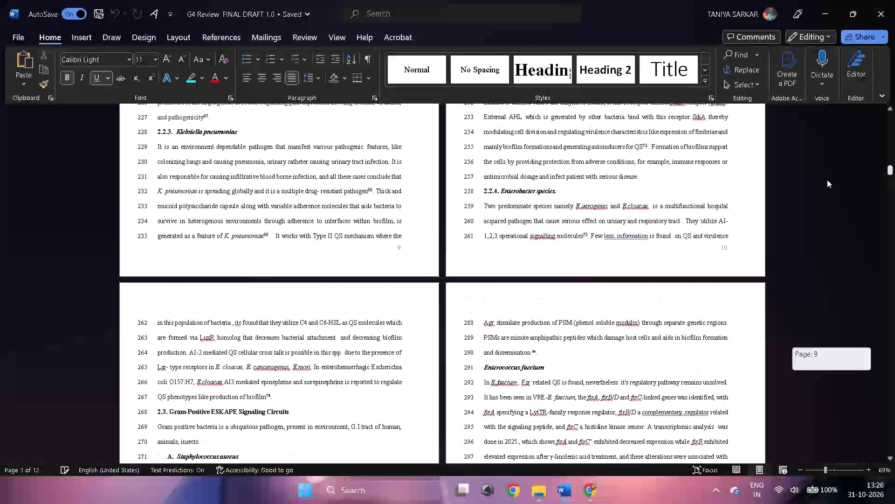
{"action": "left_click_drag", "start_coordinate": [827, 180], "coordinate": [826, 180]}
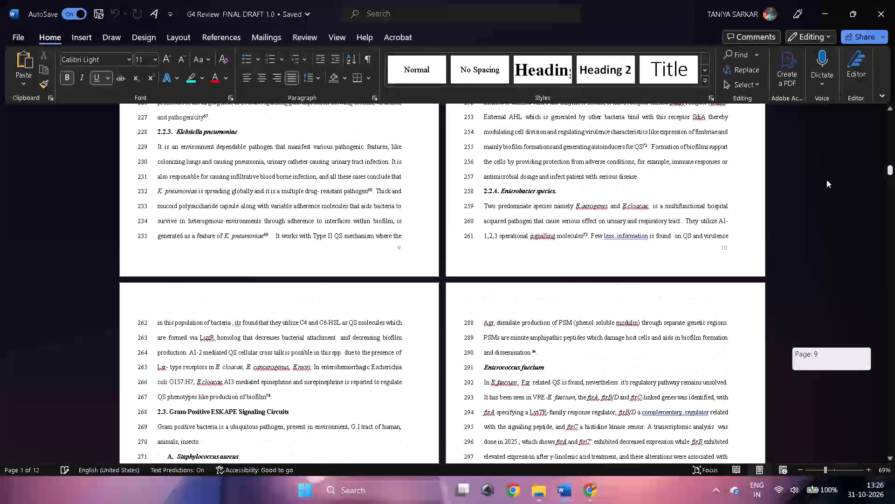
{"action": "left_click_drag", "start_coordinate": [826, 180], "coordinate": [826, 181]}
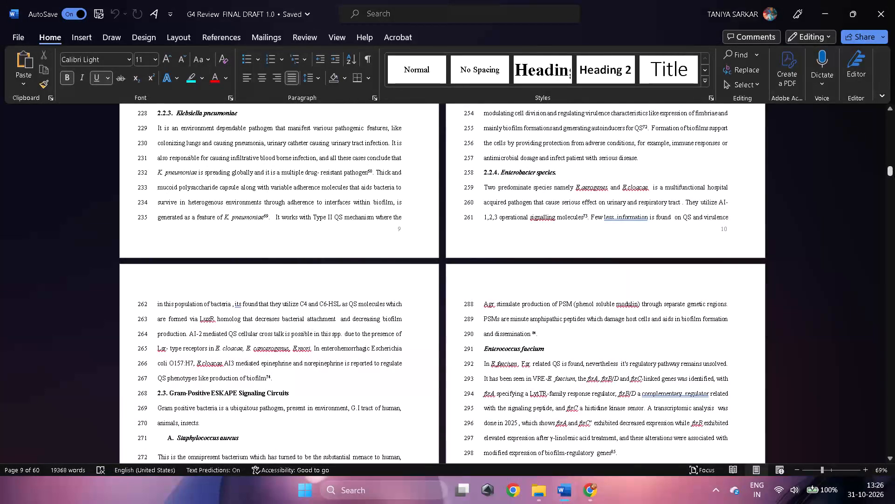
Skim the rest of the draft from the AgrA-targeting compounds section through future prospects to the start of the references.
{"action": "left_click_drag", "start_coordinate": [894, 168], "coordinate": [894, 231]}
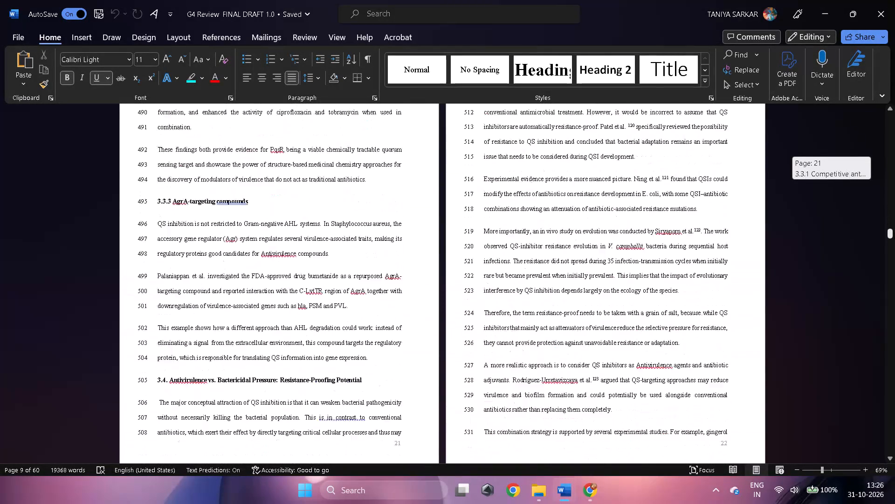
{"action": "left_click_drag", "start_coordinate": [894, 231], "coordinate": [894, 250]}
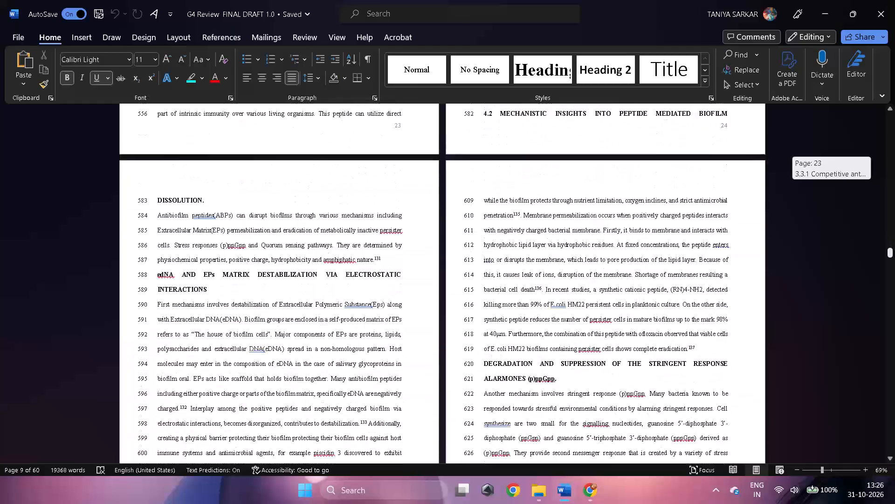
{"action": "left_click_drag", "start_coordinate": [894, 250], "coordinate": [894, 264]}
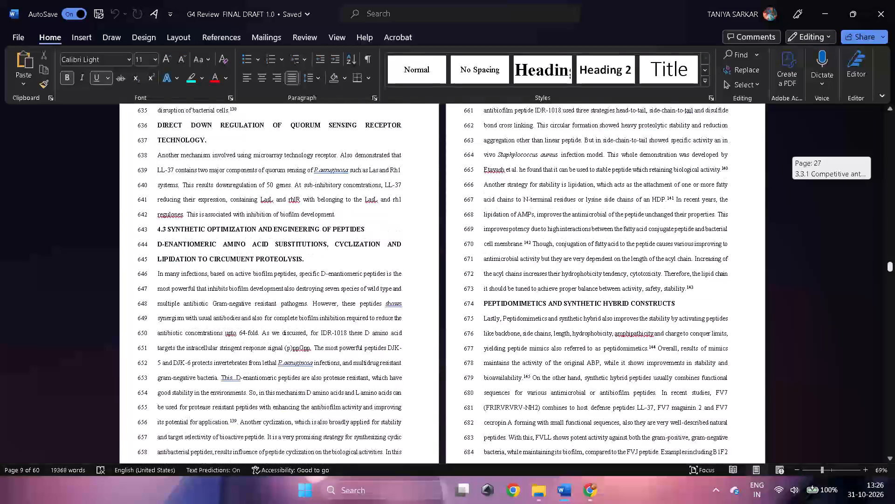
{"action": "left_click_drag", "start_coordinate": [894, 264], "coordinate": [894, 288]}
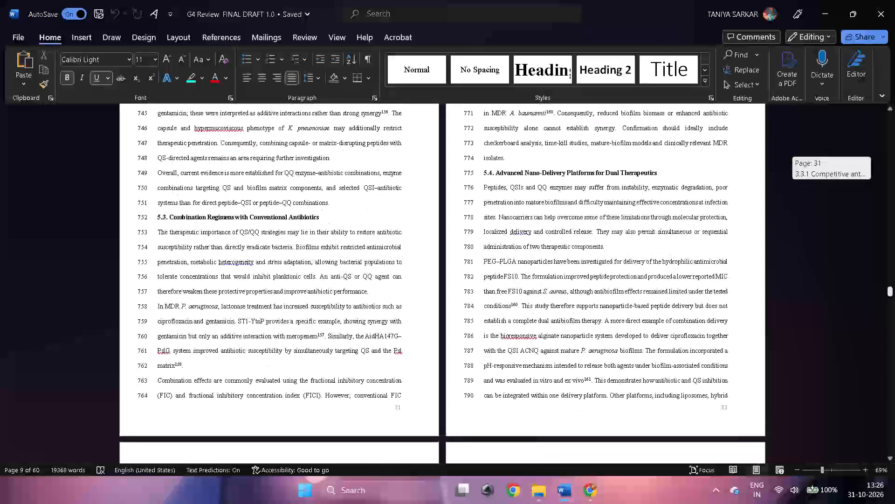
{"action": "left_click_drag", "start_coordinate": [894, 288], "coordinate": [894, 289]}
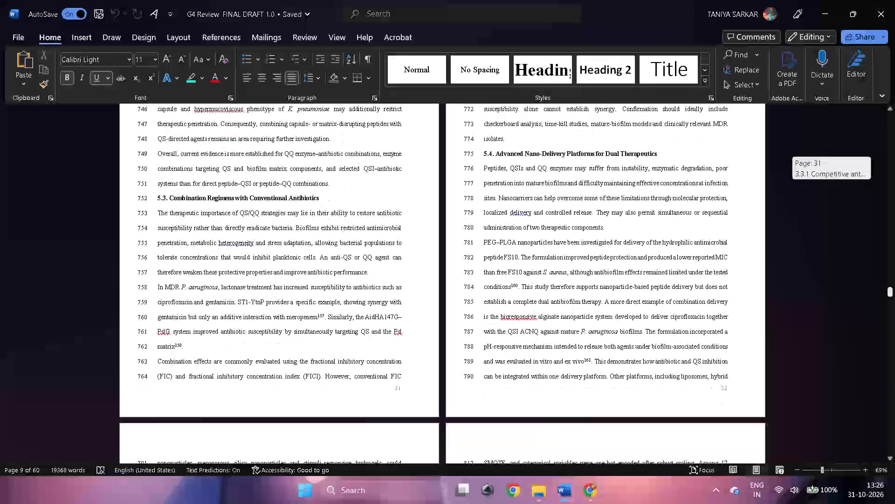
{"action": "left_click_drag", "start_coordinate": [894, 289], "coordinate": [894, 308]}
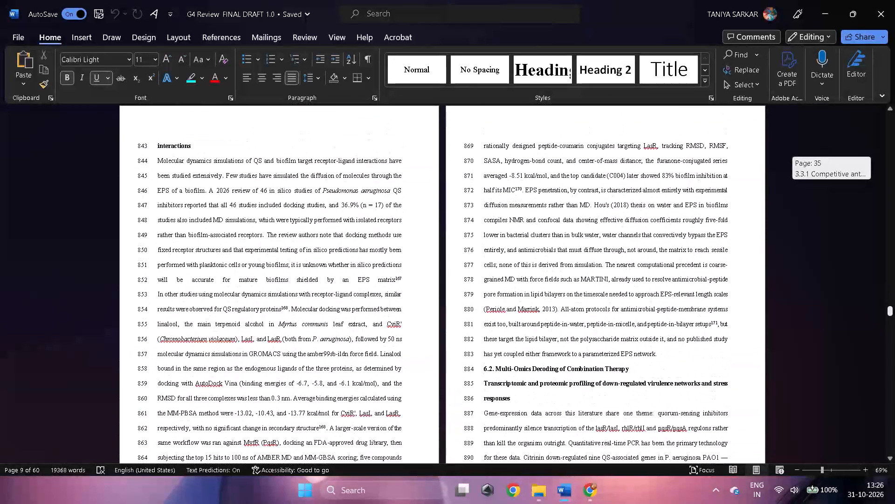
{"action": "left_click_drag", "start_coordinate": [894, 308], "coordinate": [894, 331]}
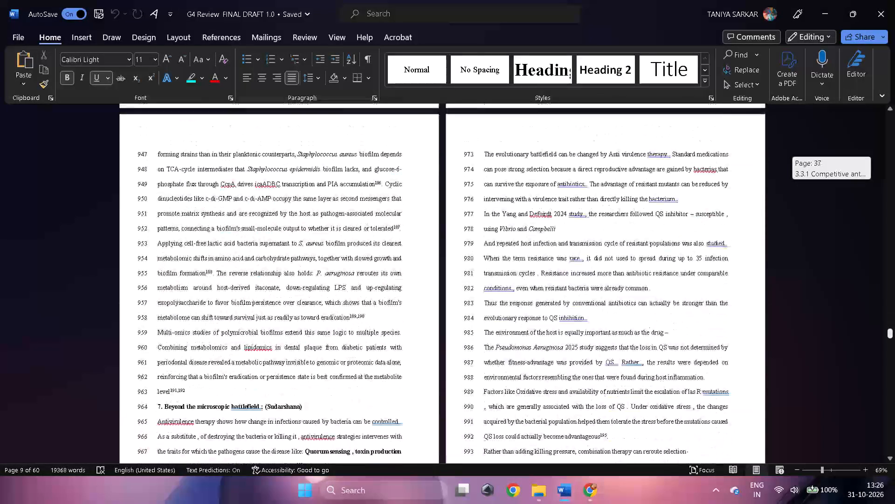
{"action": "left_click_drag", "start_coordinate": [894, 331], "coordinate": [894, 331]}
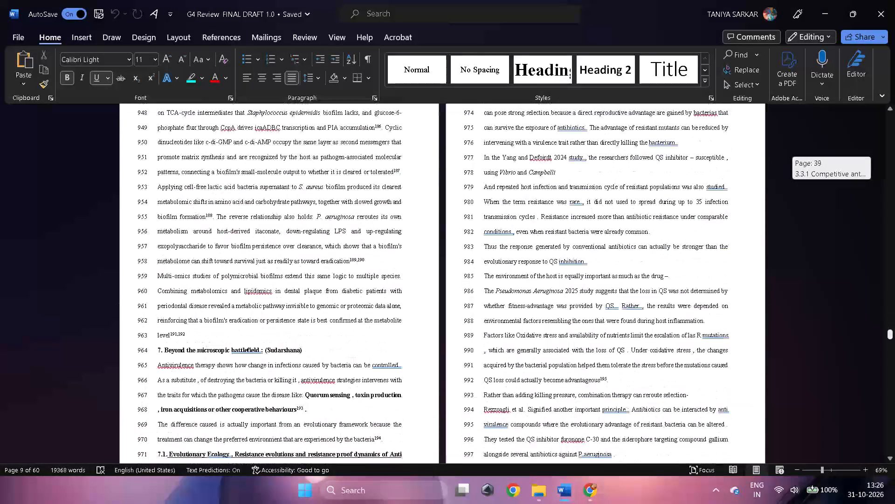
{"action": "left_click_drag", "start_coordinate": [894, 331], "coordinate": [894, 334]}
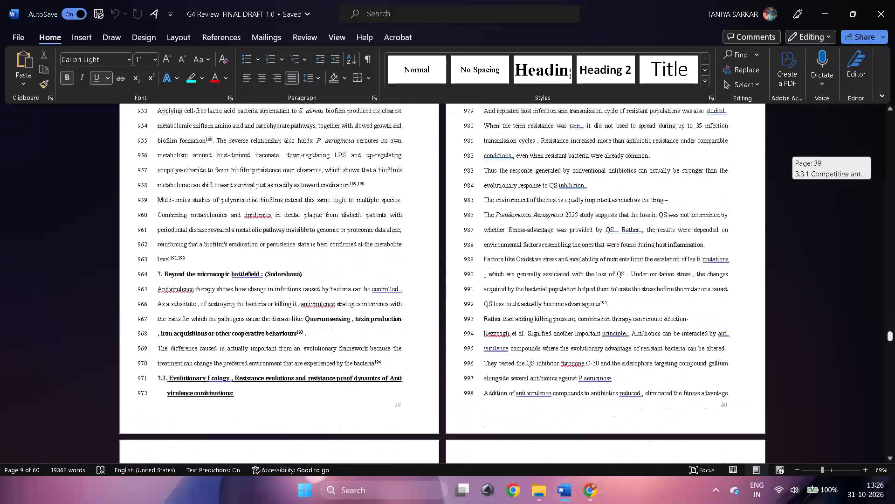
{"action": "left_click_drag", "start_coordinate": [894, 334], "coordinate": [894, 357]}
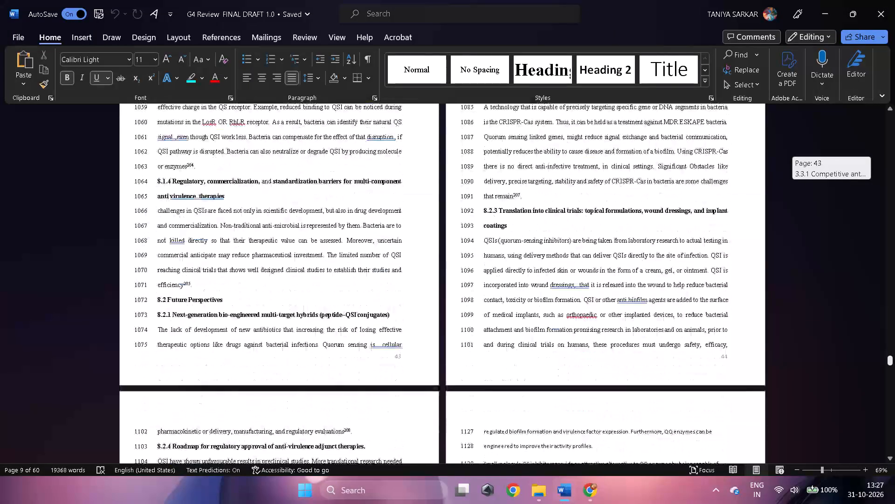
{"action": "left_click_drag", "start_coordinate": [894, 357], "coordinate": [894, 358]}
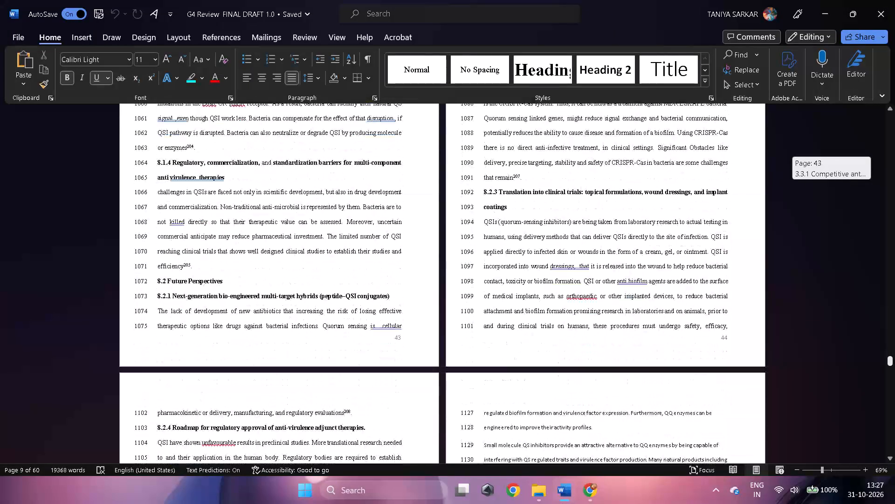
{"action": "left_click_drag", "start_coordinate": [894, 358], "coordinate": [894, 371]}
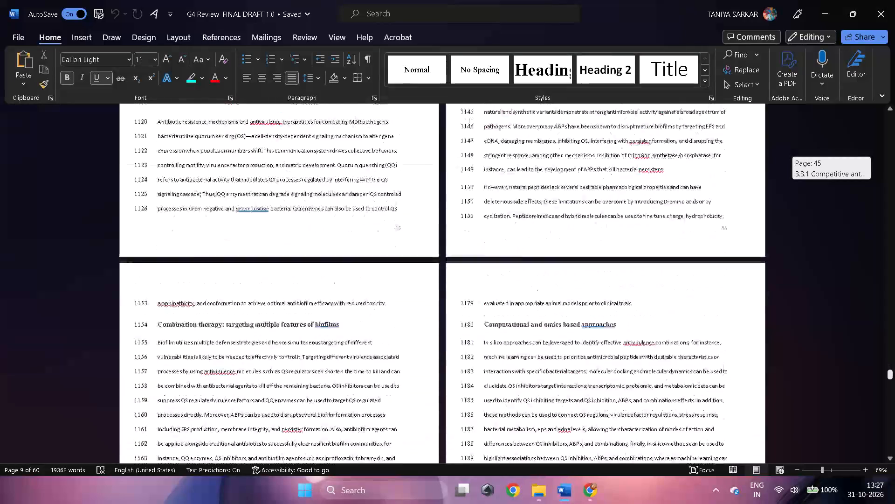
{"action": "left_click_drag", "start_coordinate": [894, 371], "coordinate": [894, 387]}
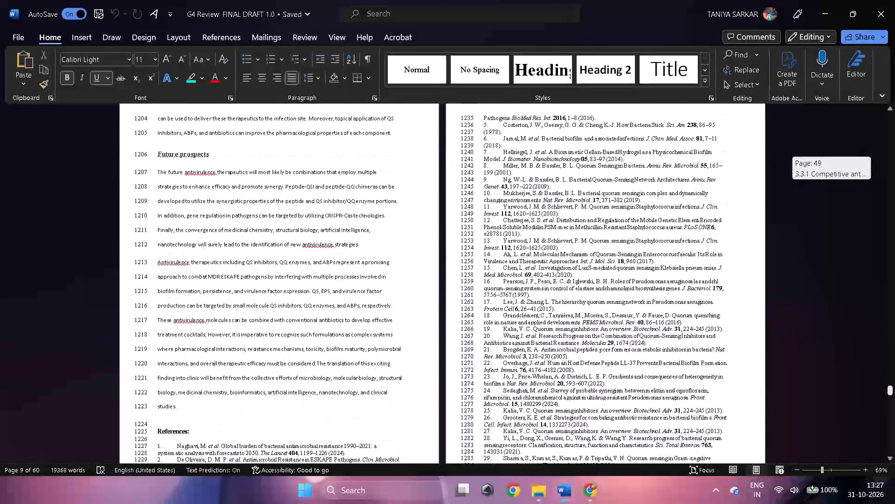
{"action": "left_click_drag", "start_coordinate": [894, 387], "coordinate": [894, 390]}
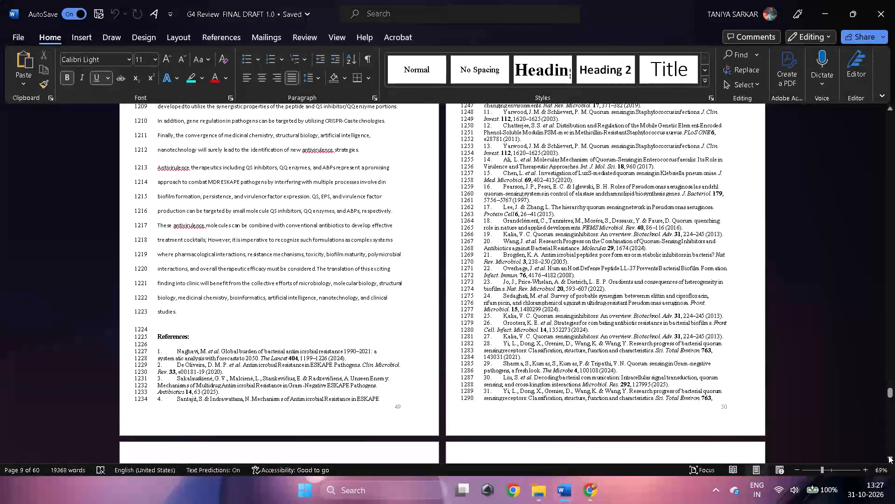
Examine reference entries 32 to 83 in the draft's reference list, covering the ESKAPE quorum-sensing sources.
{"action": "right_click", "coordinate": [888, 455]}
{"action": "left_click", "coordinate": [888, 454]}
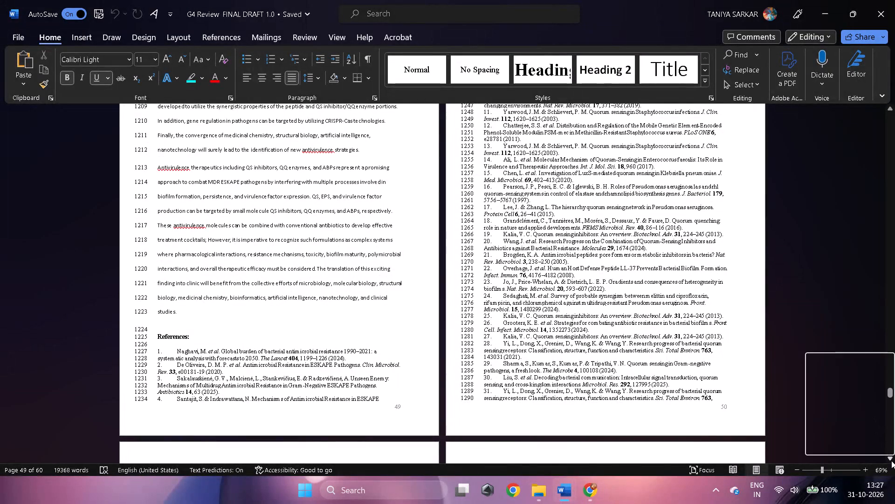
{"action": "double_click", "coordinate": [891, 461]}
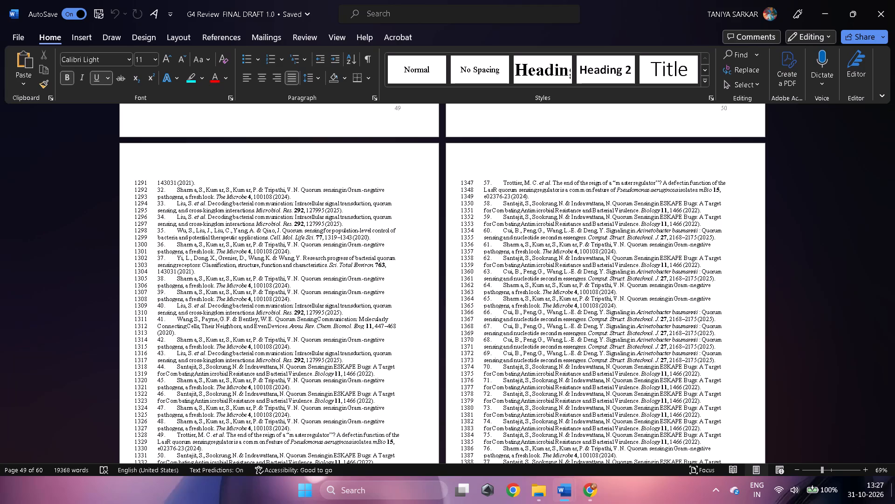
{"action": "triple_click", "coordinate": [891, 461]}
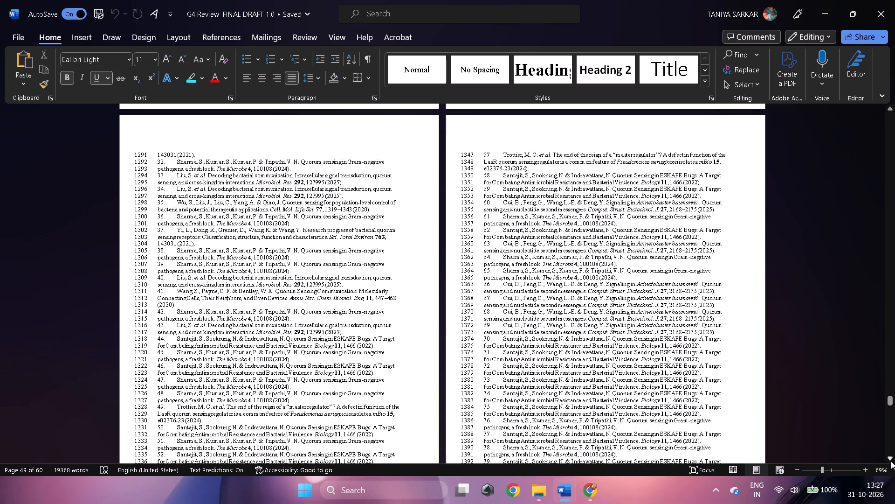
{"action": "triple_click", "coordinate": [891, 461]}
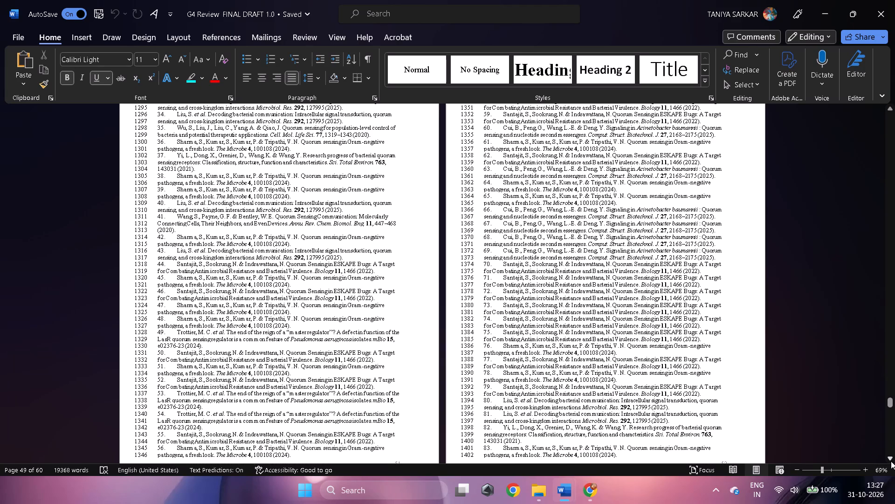
{"action": "triple_click", "coordinate": [891, 461]}
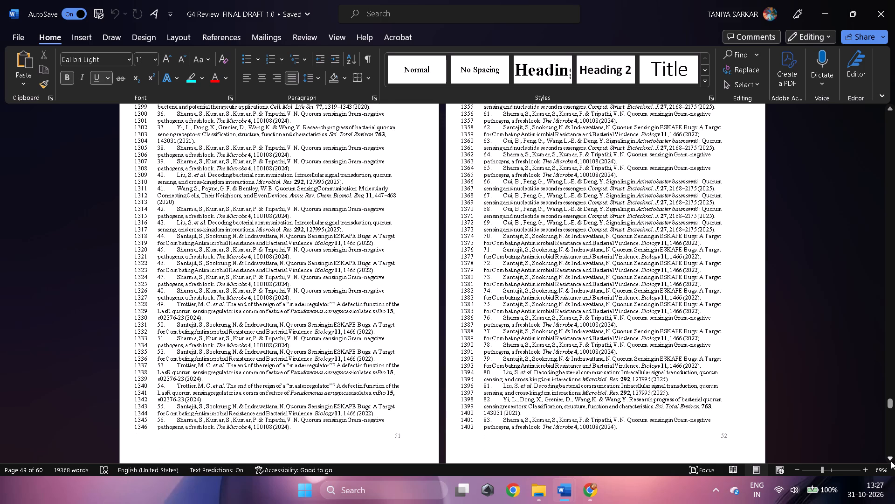
{"action": "left_click", "coordinate": [891, 461]}
{"action": "triple_click", "coordinate": [891, 461]}
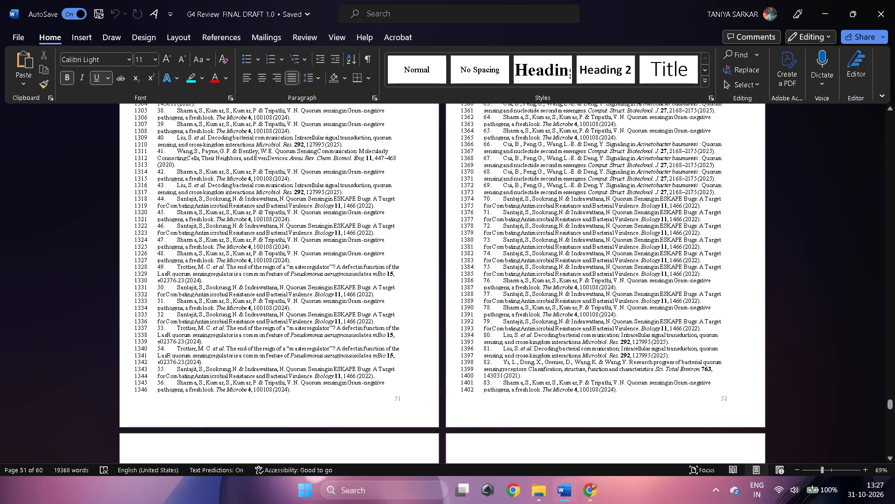
Close the final draft and the PAPER folder, and arrange the HALF EDIT document side by side with REVIEW PAPER PLOT.
{"action": "left_click", "coordinate": [891, 17]}
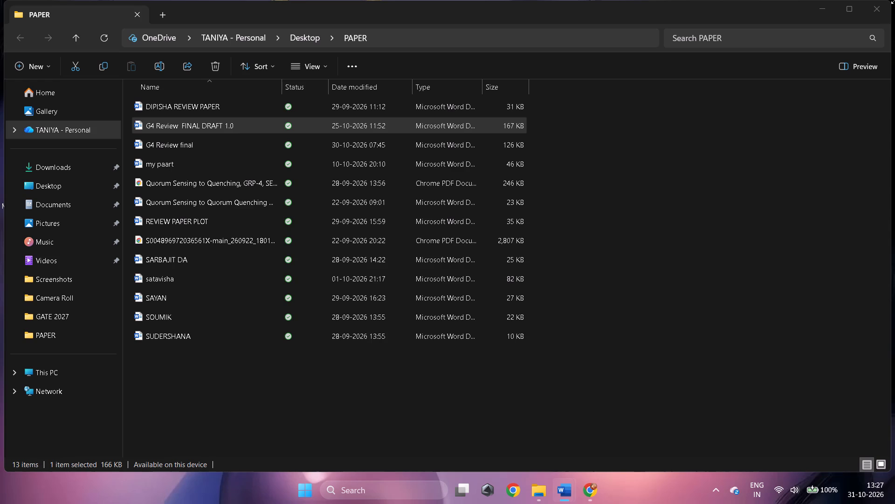
{"action": "left_click", "coordinate": [884, 7]}
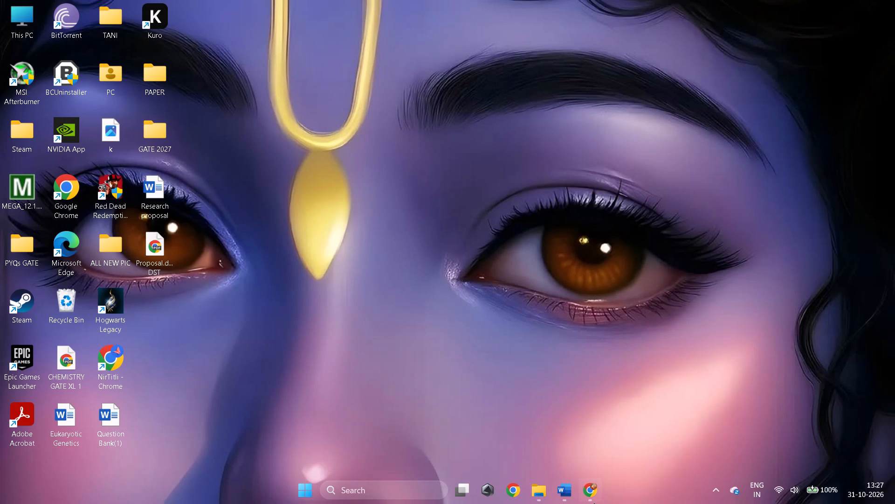
{"action": "left_click", "coordinate": [566, 496]}
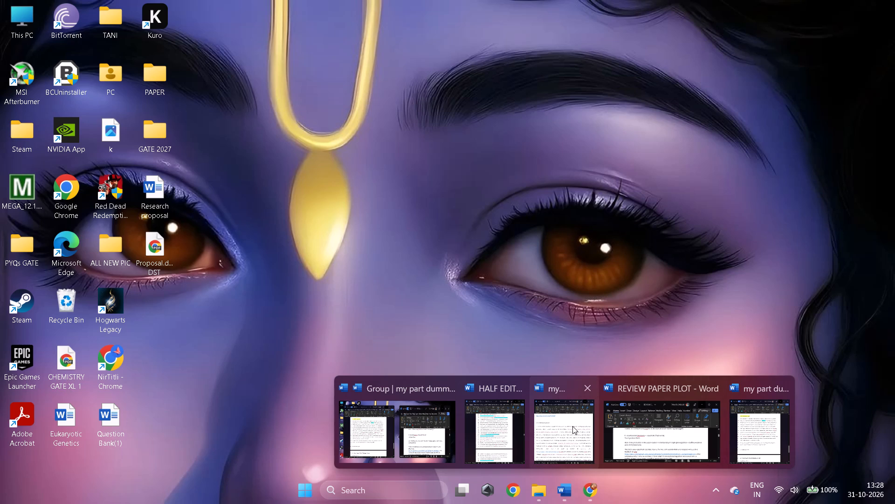
{"action": "left_click", "coordinate": [510, 431]}
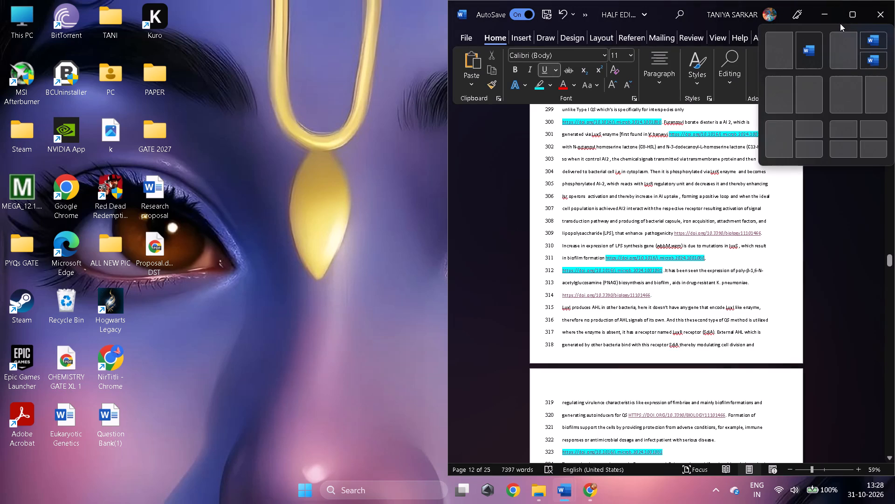
{"action": "left_click", "coordinate": [786, 59]}
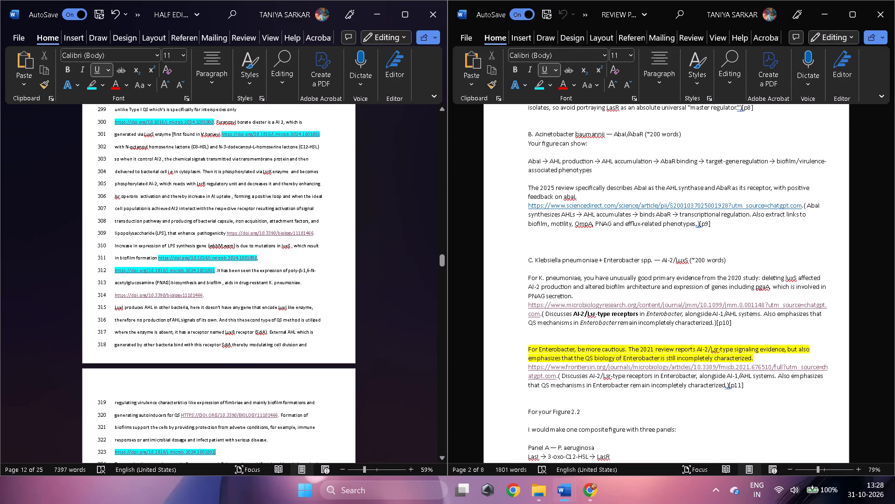
{"action": "left_click_drag", "start_coordinate": [222, 135], "coordinate": [304, 135]}
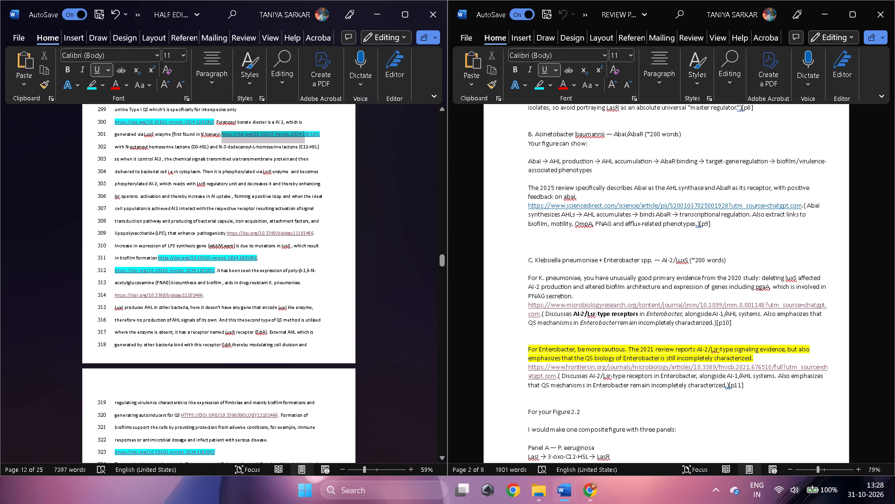
{"action": "left_click_drag", "start_coordinate": [304, 135], "coordinate": [321, 136]}
{"action": "right_click", "coordinate": [302, 133]}
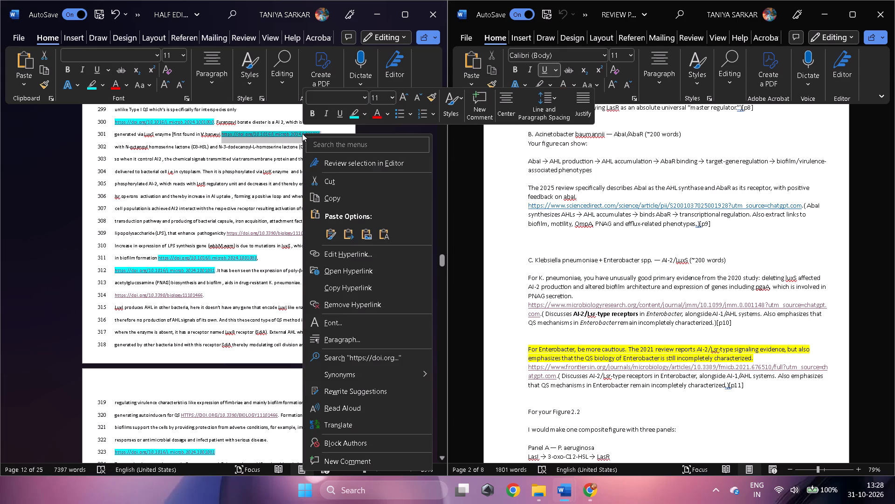
{"action": "left_click", "coordinate": [331, 193]}
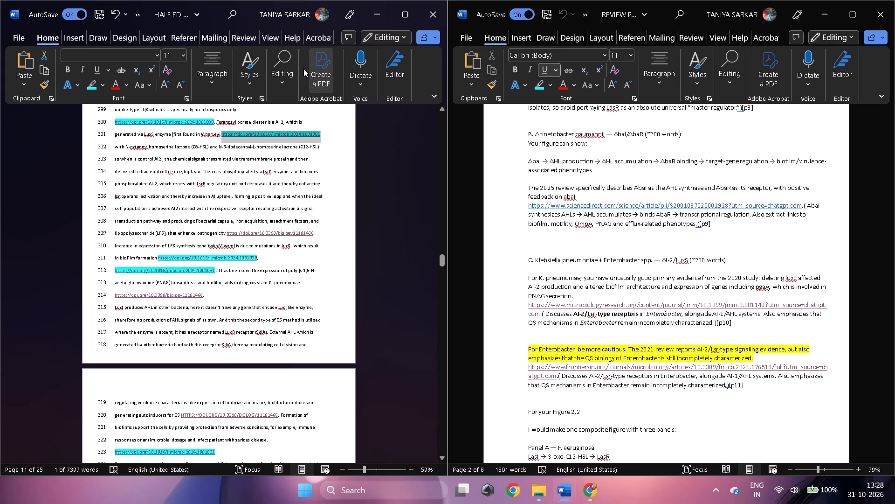
{"action": "left_click", "coordinate": [280, 82]}
{"action": "left_click", "coordinate": [289, 106]}
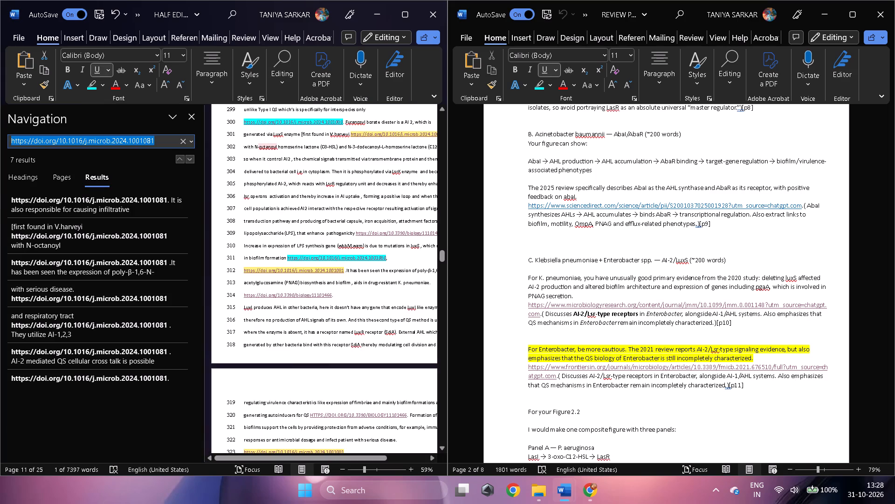
Go through every occurrence of the searched DOI in the Klebsiella pneumoniae and Enterobacter text, examining where each citation is used.
{"action": "left_click", "coordinate": [172, 201]}
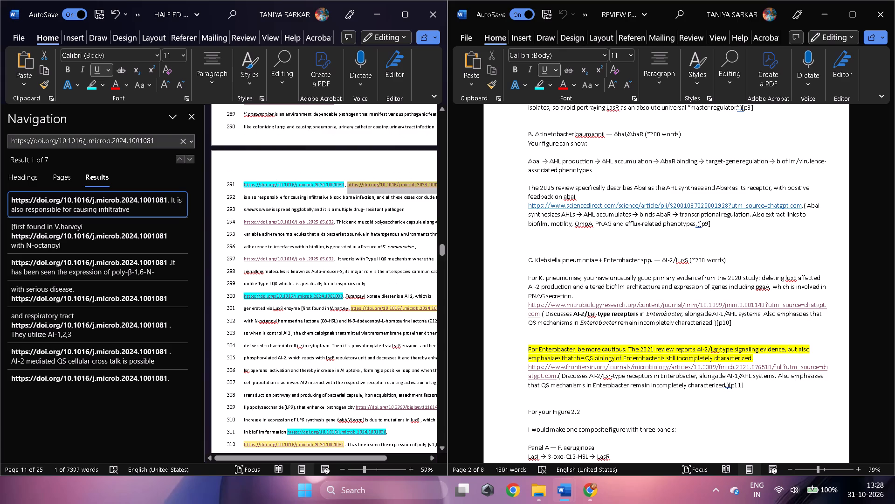
{"action": "scroll", "coordinate": [359, 240], "scroll_direction": "down", "scroll_amount": 1, "text": "ctrl"}
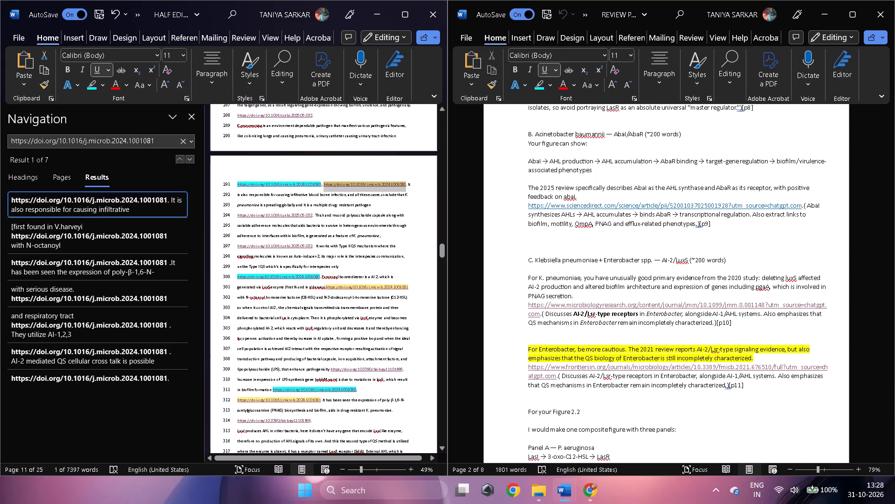
{"action": "left_click", "coordinate": [164, 241]}
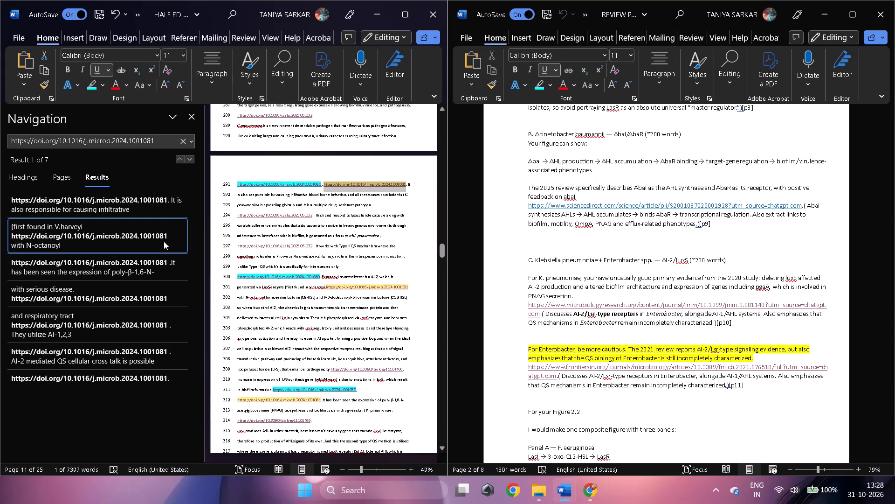
{"action": "left_click", "coordinate": [163, 262]}
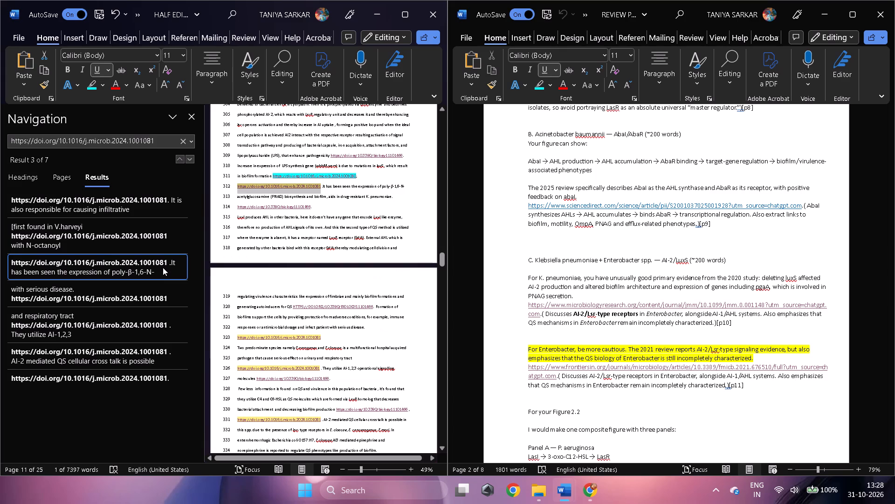
{"action": "left_click", "coordinate": [164, 298]}
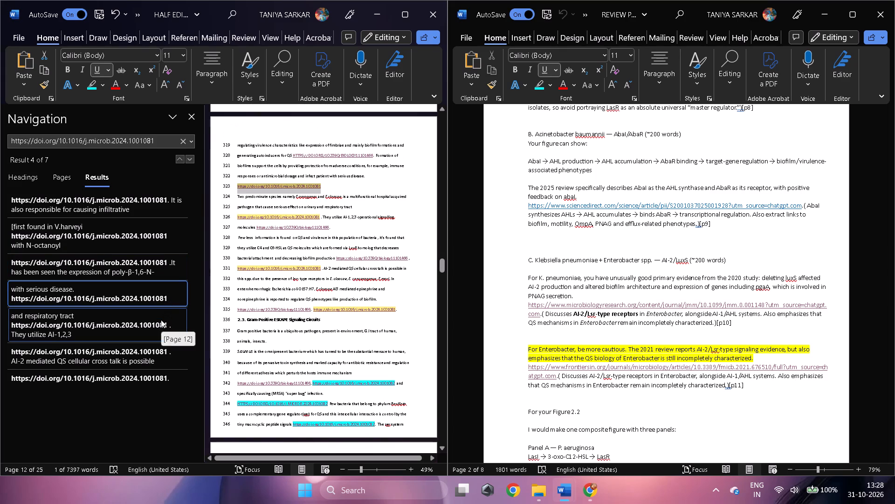
{"action": "left_click", "coordinate": [161, 320]}
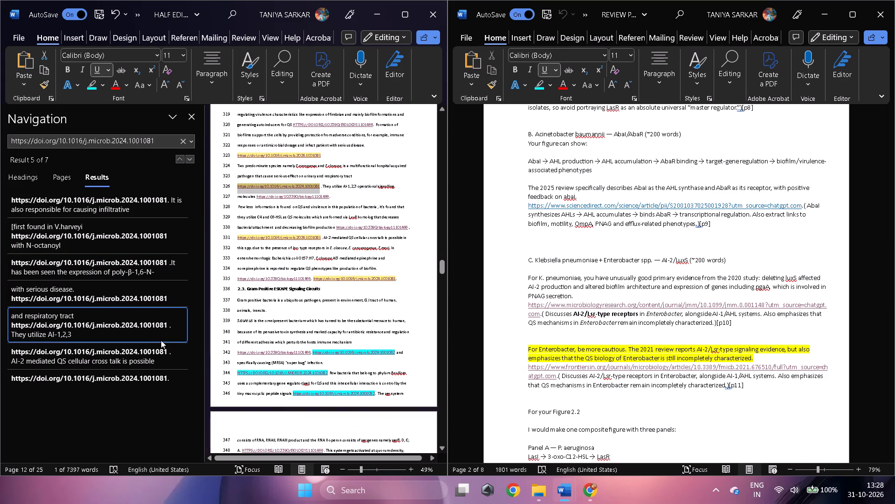
{"action": "left_click", "coordinate": [161, 341]}
{"action": "left_click", "coordinate": [160, 346]}
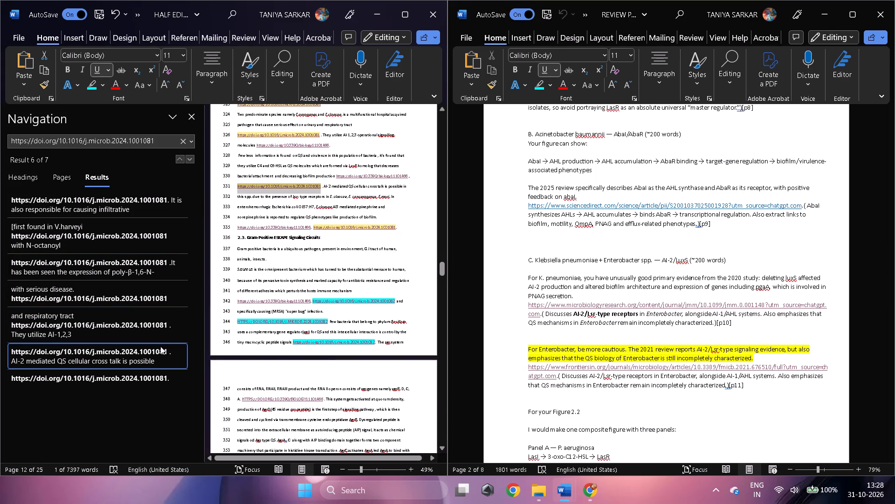
{"action": "left_click", "coordinate": [153, 387]}
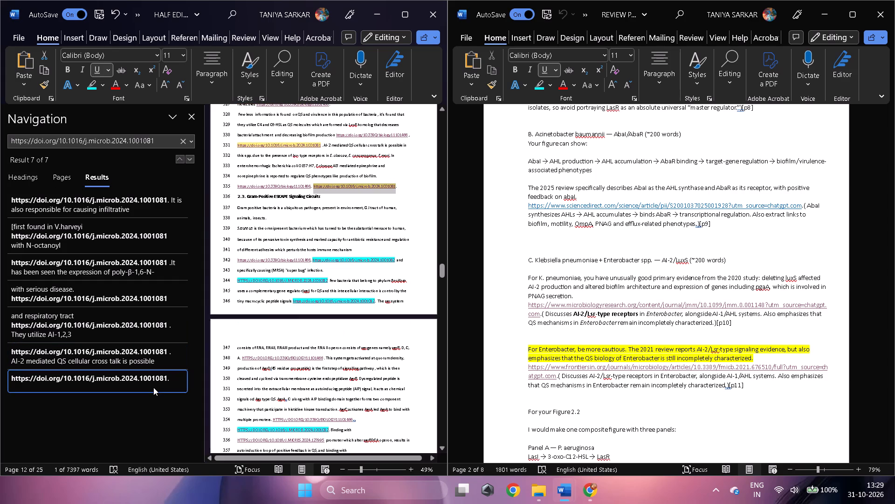
{"action": "left_click", "coordinate": [410, 417]}
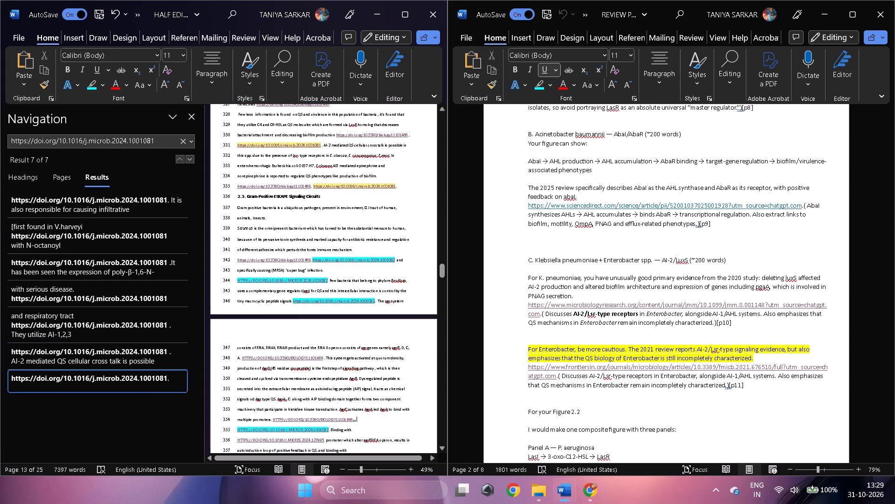
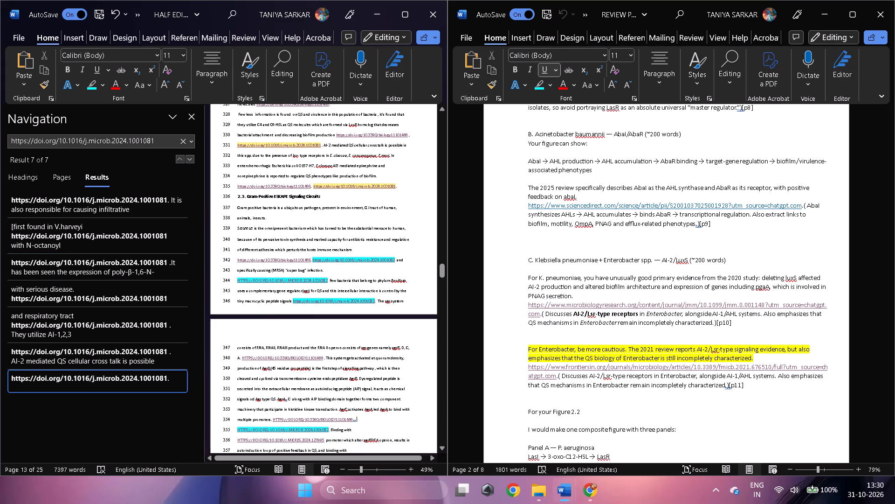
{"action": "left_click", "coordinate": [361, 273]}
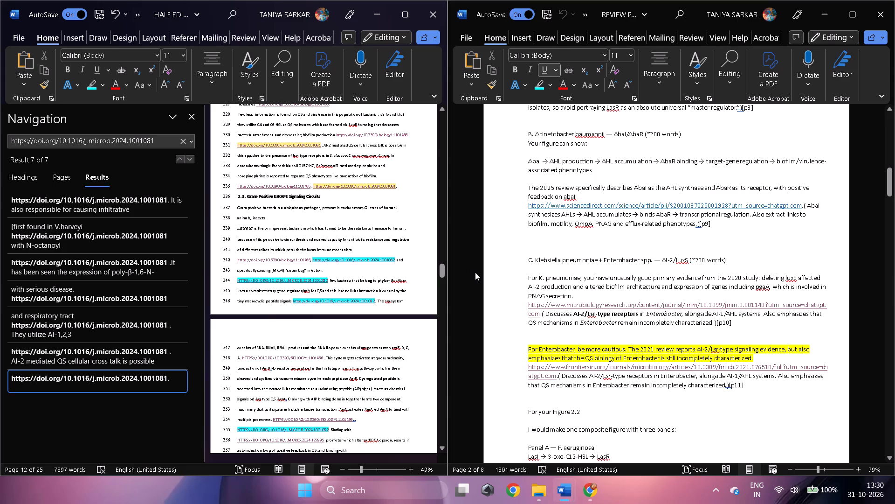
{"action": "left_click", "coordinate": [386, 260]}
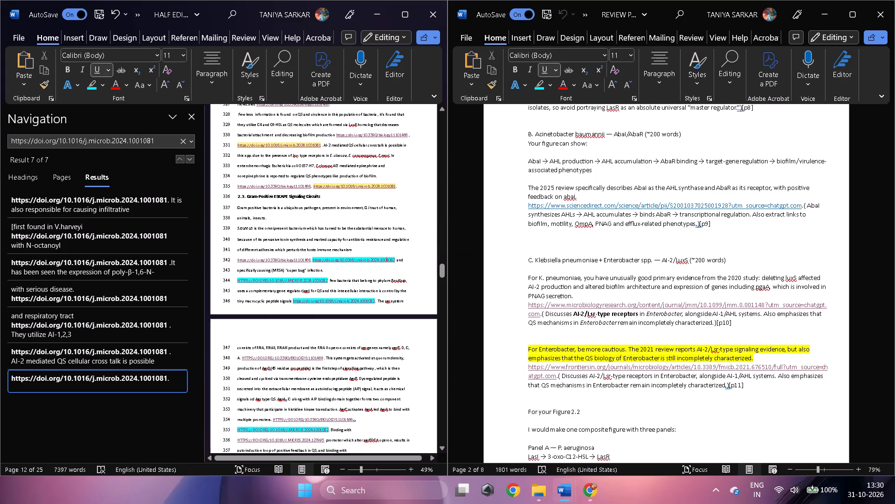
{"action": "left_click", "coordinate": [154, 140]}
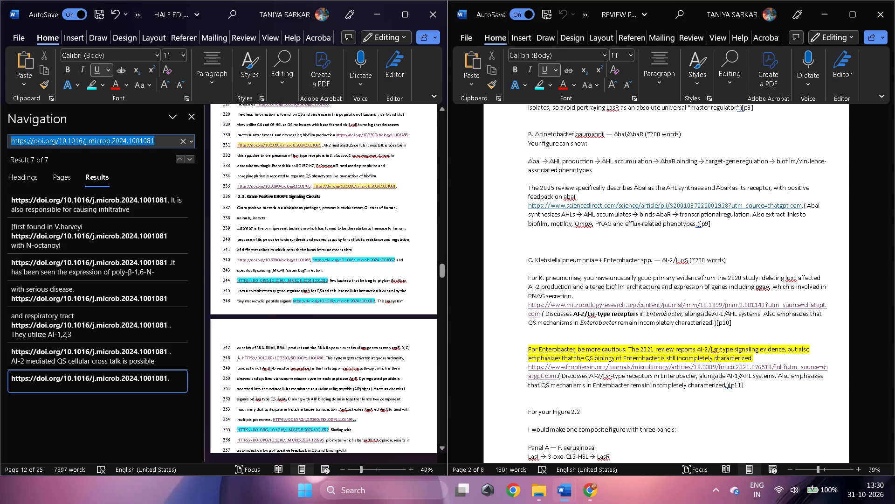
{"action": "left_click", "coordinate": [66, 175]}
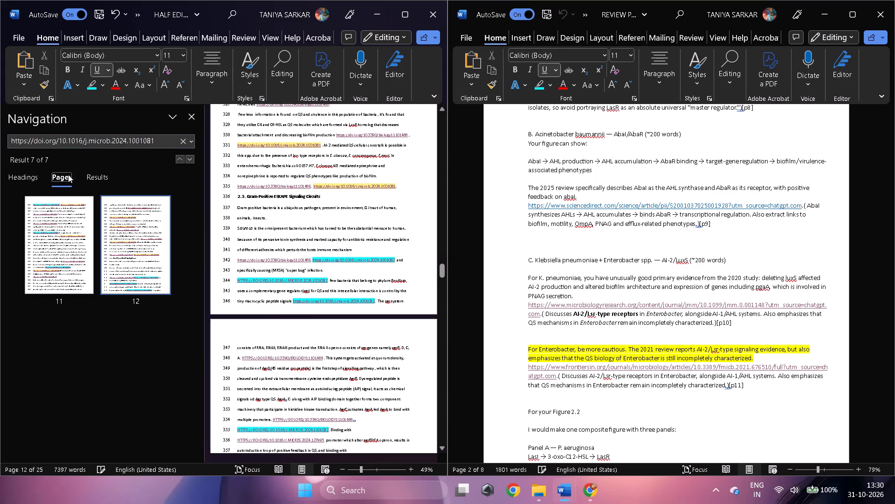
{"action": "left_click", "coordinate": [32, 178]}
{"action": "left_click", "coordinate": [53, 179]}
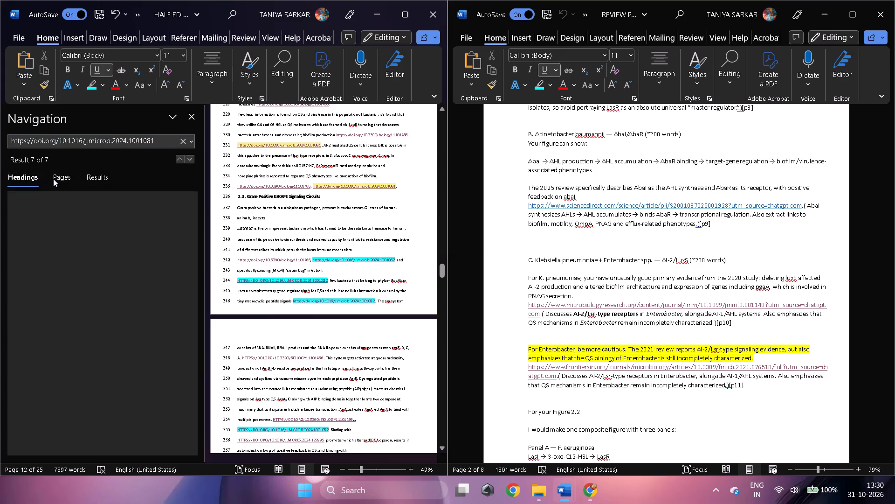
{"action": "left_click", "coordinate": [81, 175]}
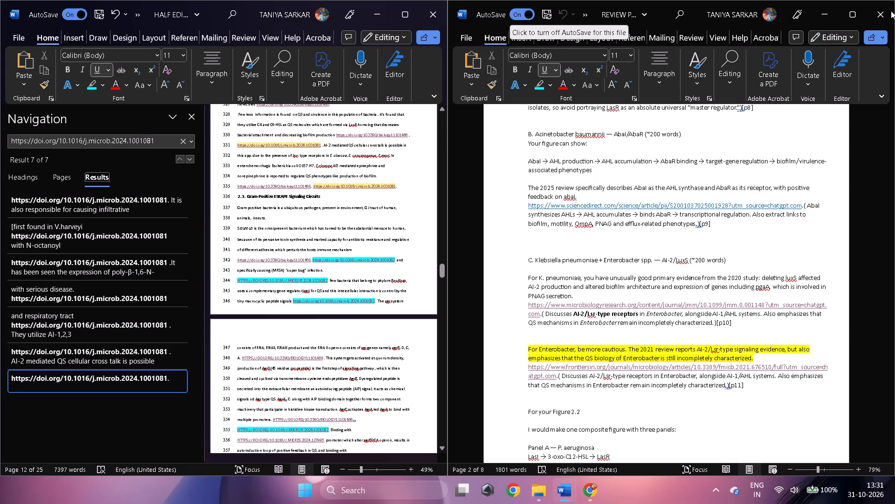
Minimize REVIEW PAPER PLOT, maximize the HALF EDITTED FILE 1.0 document and close its search results pane.
{"action": "left_click", "coordinate": [821, 11]}
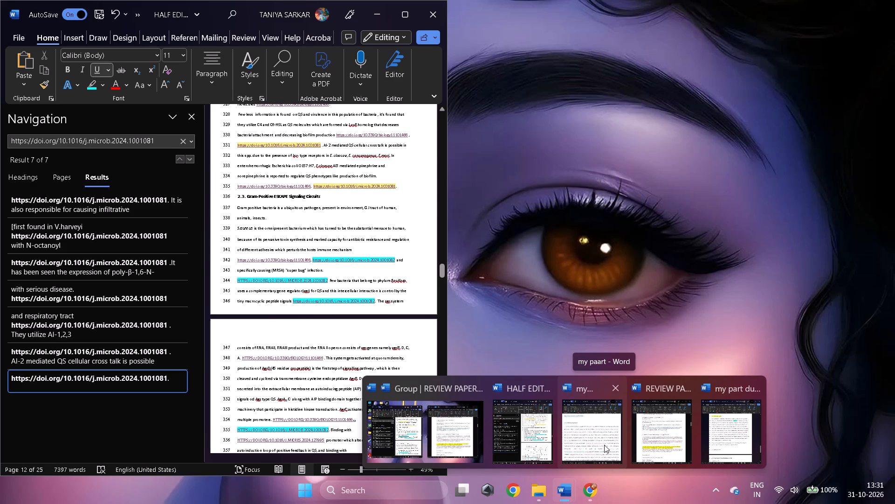
{"action": "left_click", "coordinate": [572, 346]}
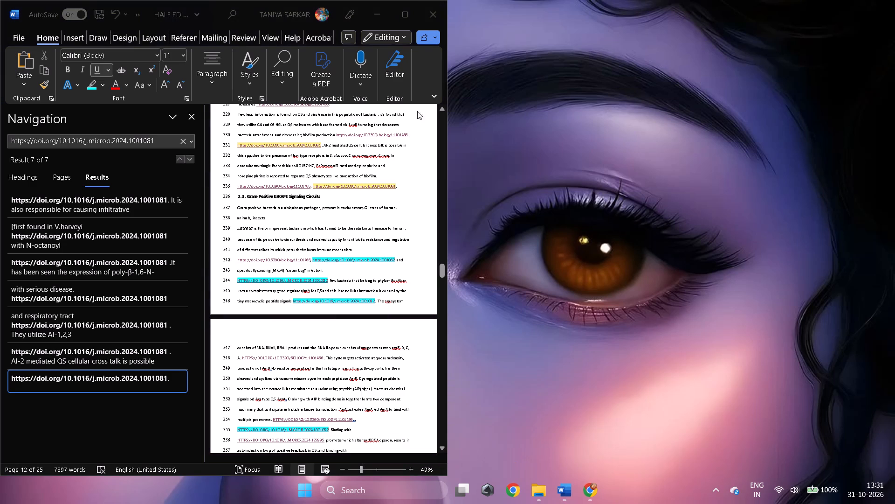
{"action": "left_click", "coordinate": [405, 23]}
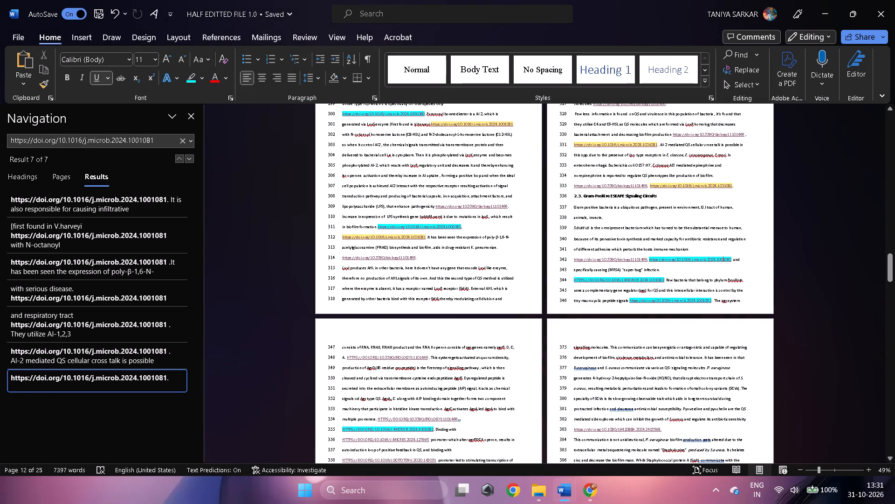
{"action": "scroll", "coordinate": [433, 181], "scroll_direction": "up", "scroll_amount": 3, "text": "ctrl"}
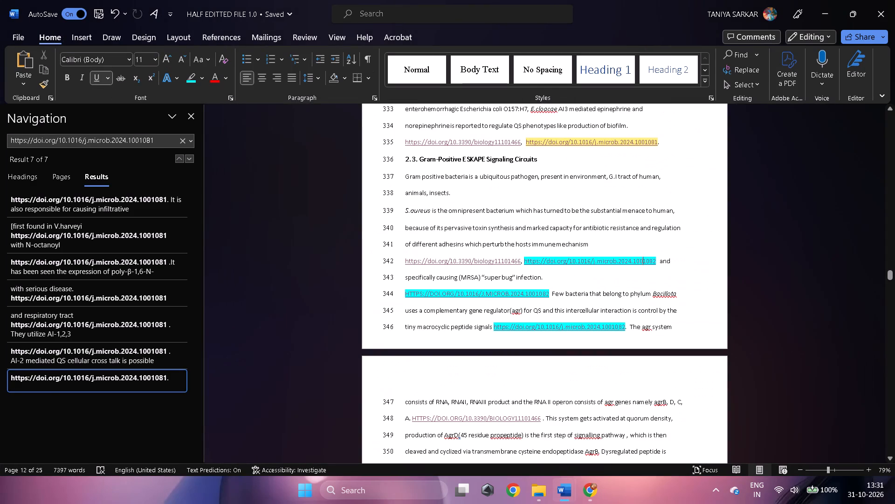
{"action": "left_click", "coordinate": [611, 167]}
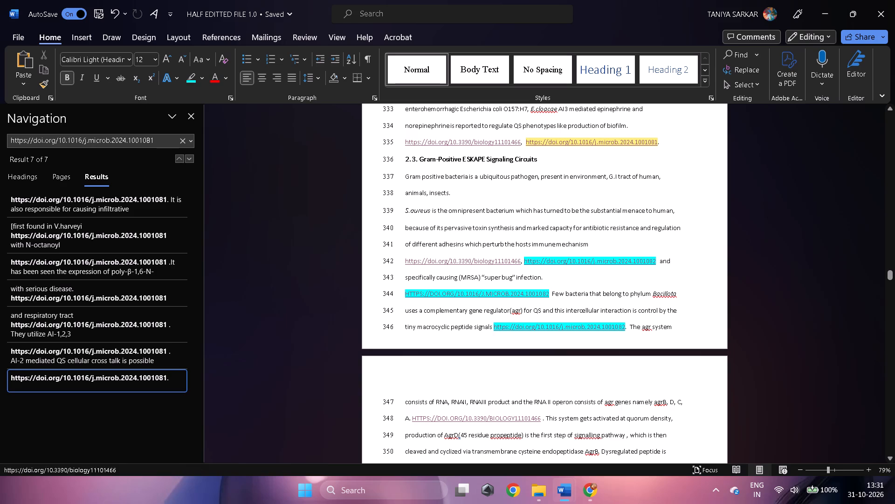
{"action": "left_click", "coordinate": [187, 117]}
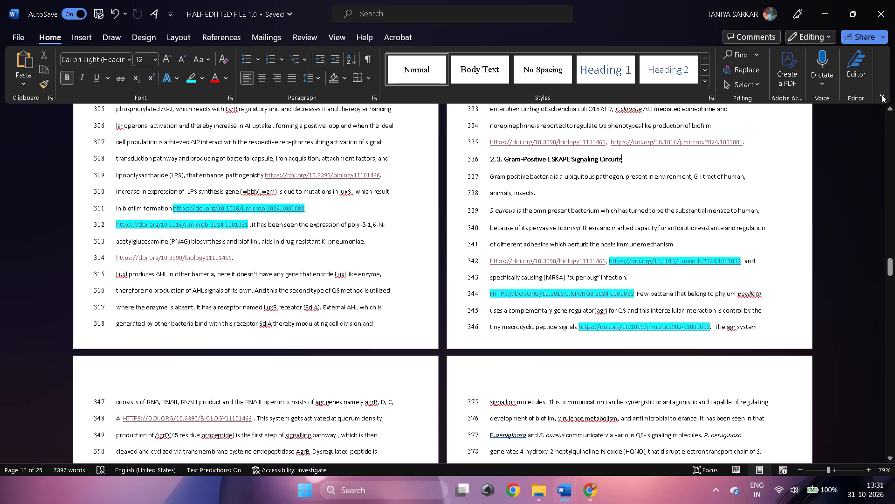
Examine the DOI citations from section 2.3 back through 2.2 Gram-Negative ESKAPE Signaling Circuits to the general quorum-sensing text before it.
{"action": "left_click", "coordinate": [890, 111]}
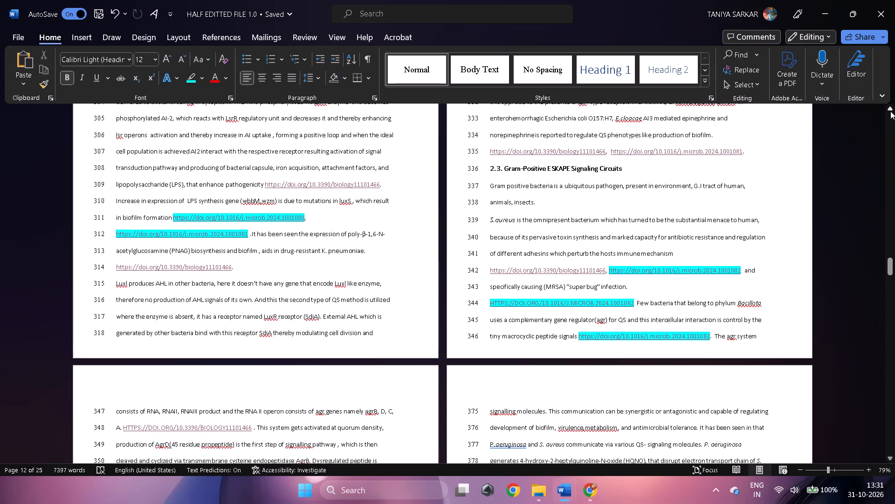
{"action": "left_click", "coordinate": [890, 111]}
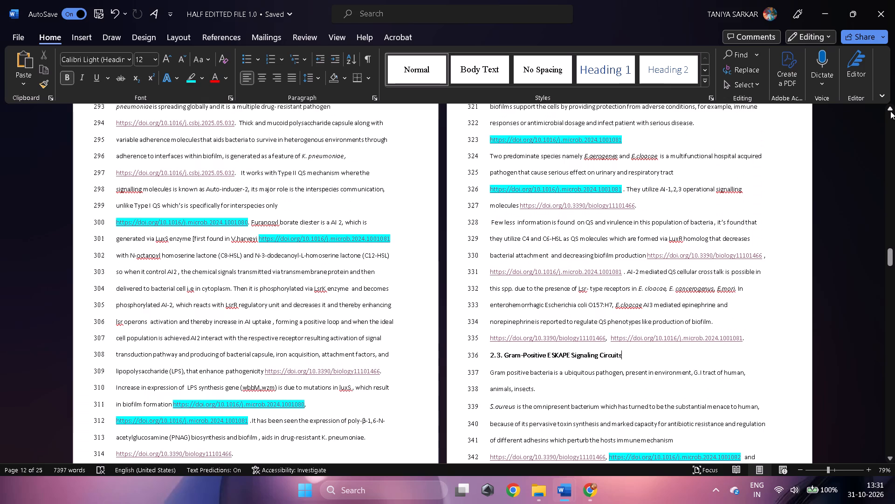
{"action": "double_click", "coordinate": [890, 111]}
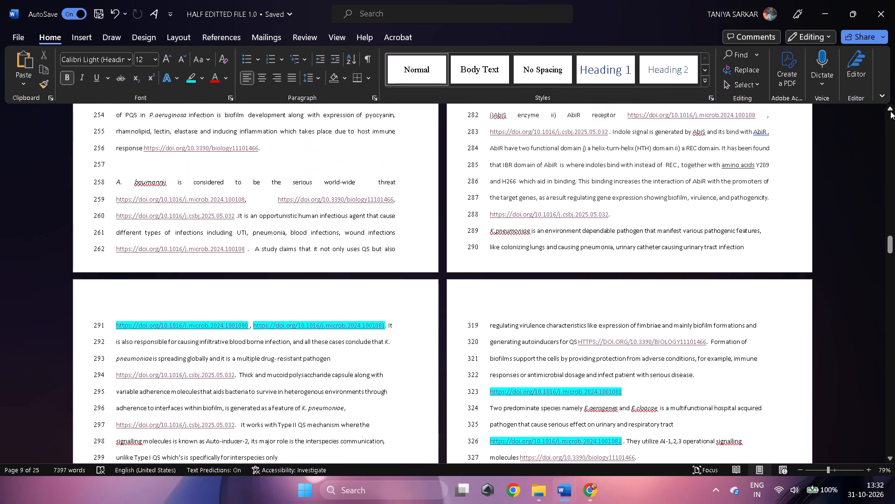
{"action": "left_click", "coordinate": [890, 111]}
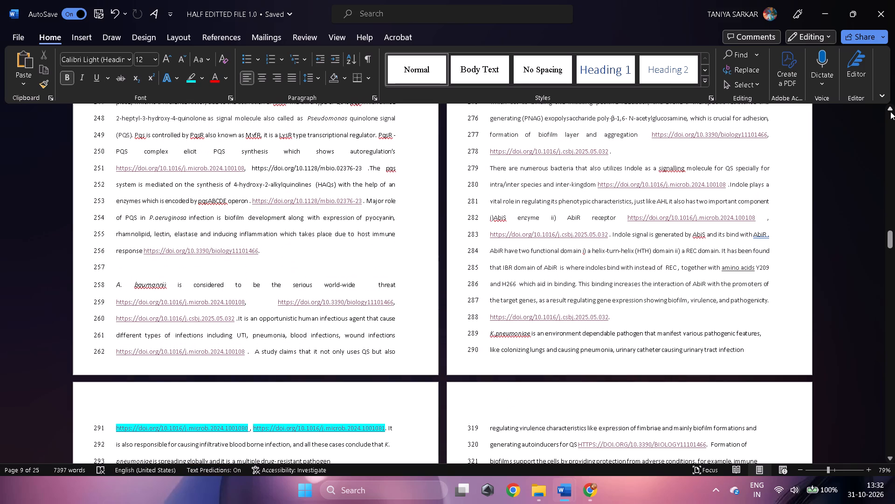
{"action": "left_click", "coordinate": [890, 112]}
{"action": "left_click", "coordinate": [890, 112]}
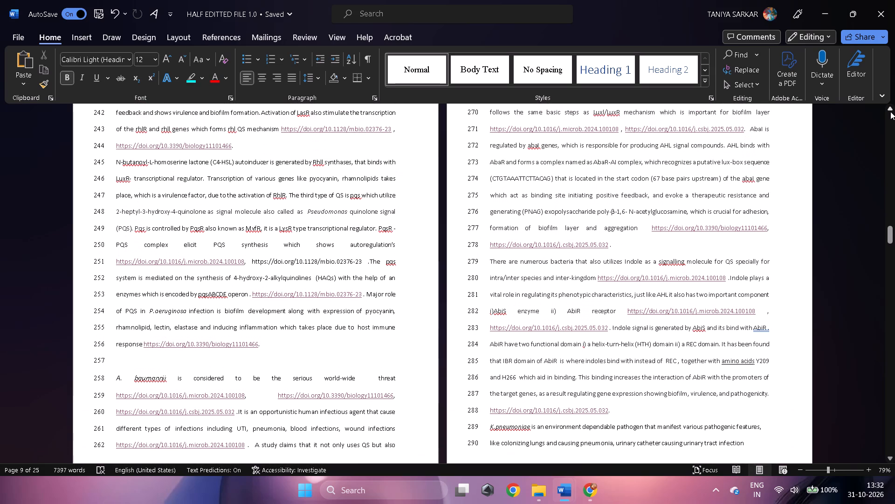
{"action": "triple_click", "coordinate": [890, 112]}
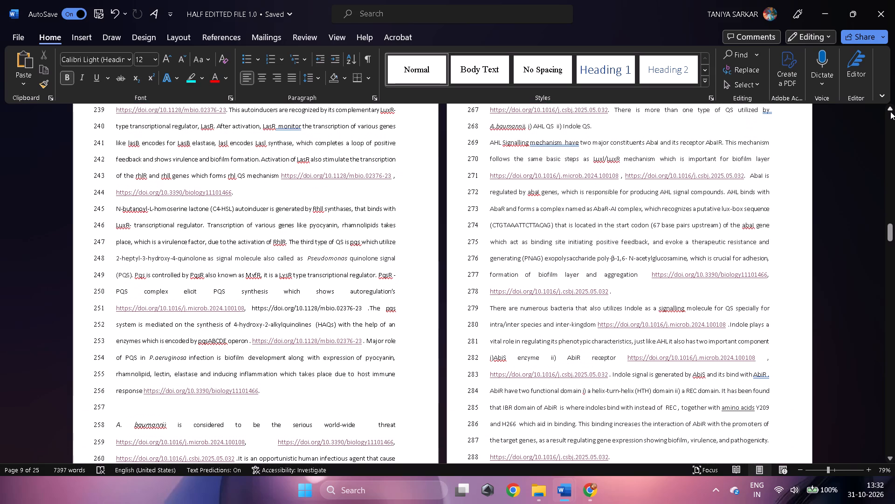
{"action": "triple_click", "coordinate": [890, 112]}
{"action": "triple_click", "coordinate": [890, 112]}
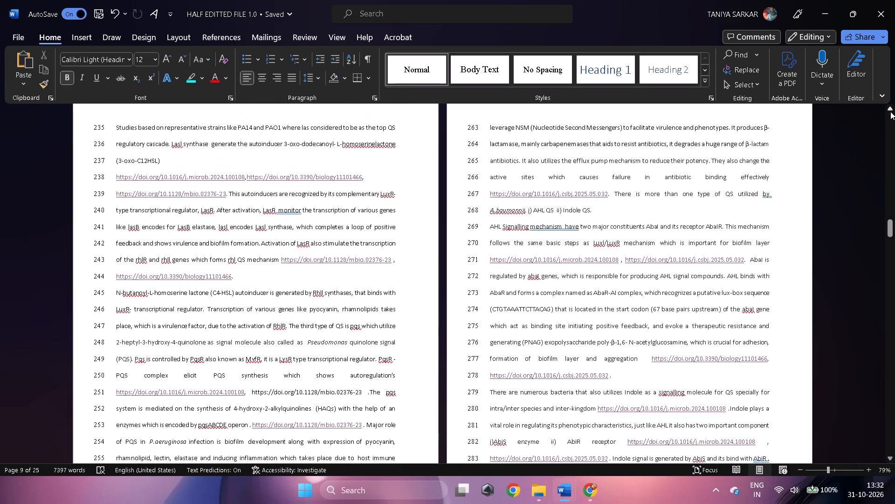
{"action": "triple_click", "coordinate": [890, 112]}
{"action": "double_click", "coordinate": [890, 112]}
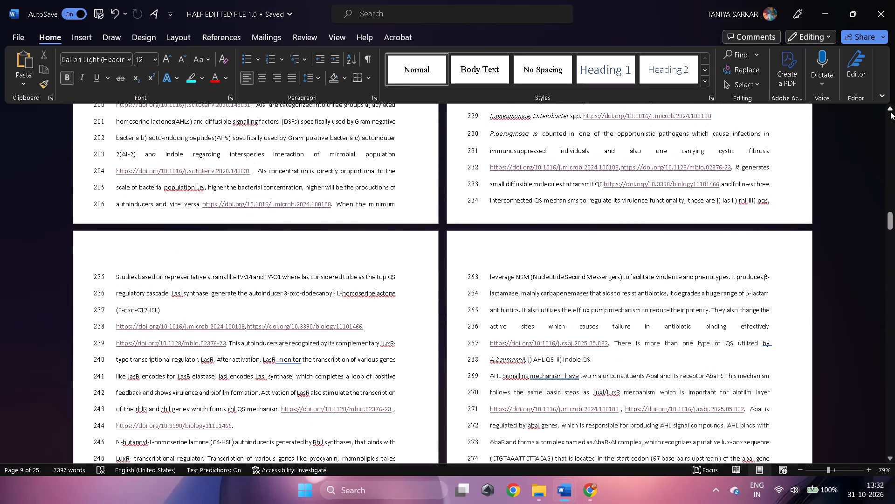
{"action": "left_click", "coordinate": [890, 112]}
{"action": "left_click", "coordinate": [890, 112]}
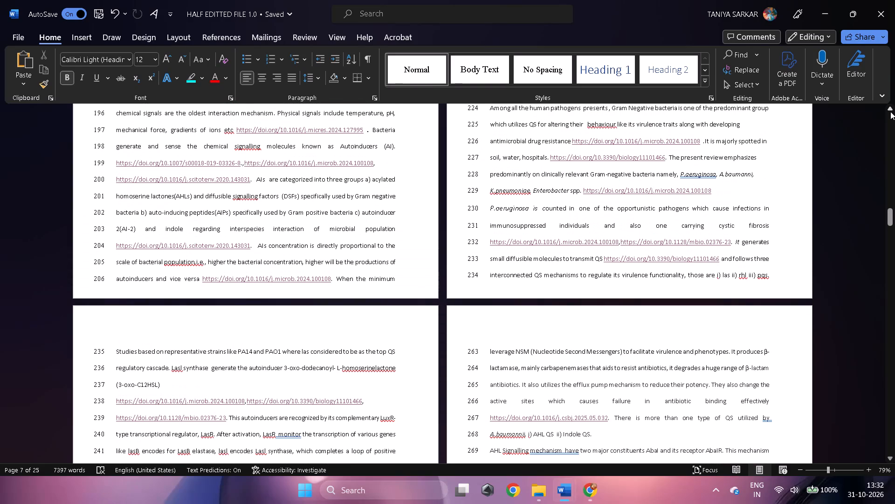
{"action": "double_click", "coordinate": [890, 112]}
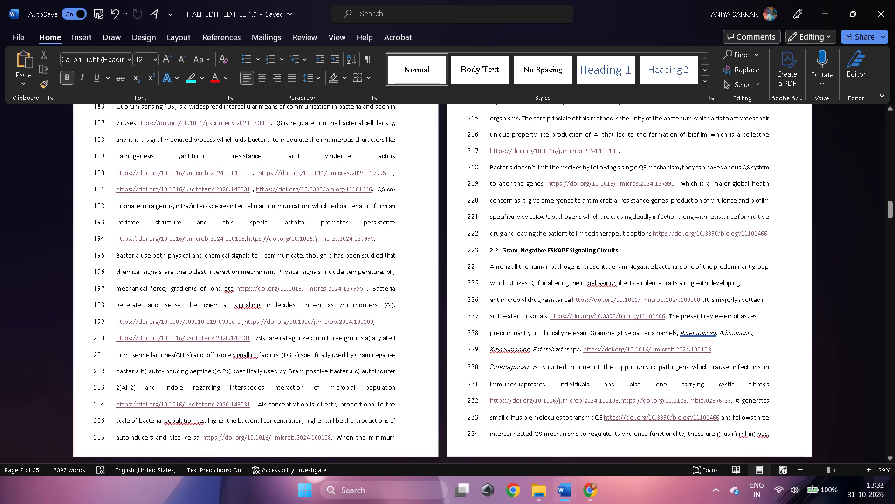
Examine the text and highlighted DOI citations from sections 4 and 5 back through 2.4 and 2.3 to the Klebsiella pneumoniae paragraphs.
{"action": "left_click", "coordinate": [888, 452]}
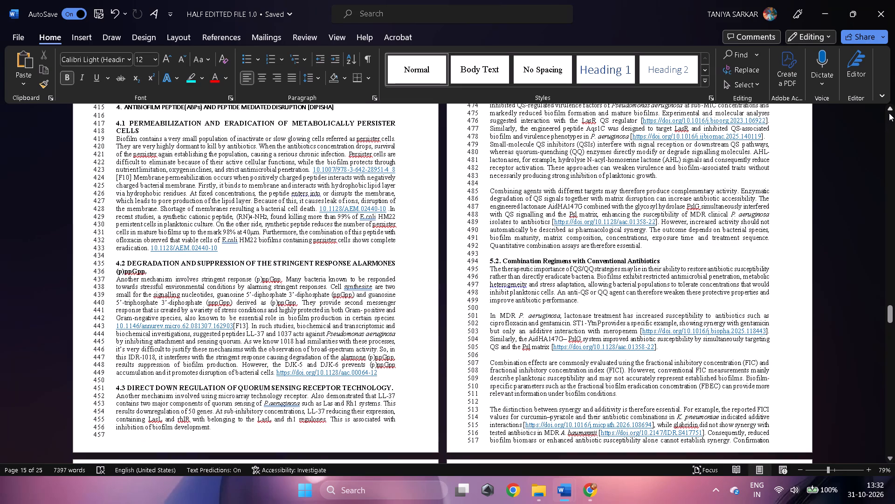
{"action": "triple_click", "coordinate": [889, 113]}
{"action": "double_click", "coordinate": [889, 113]}
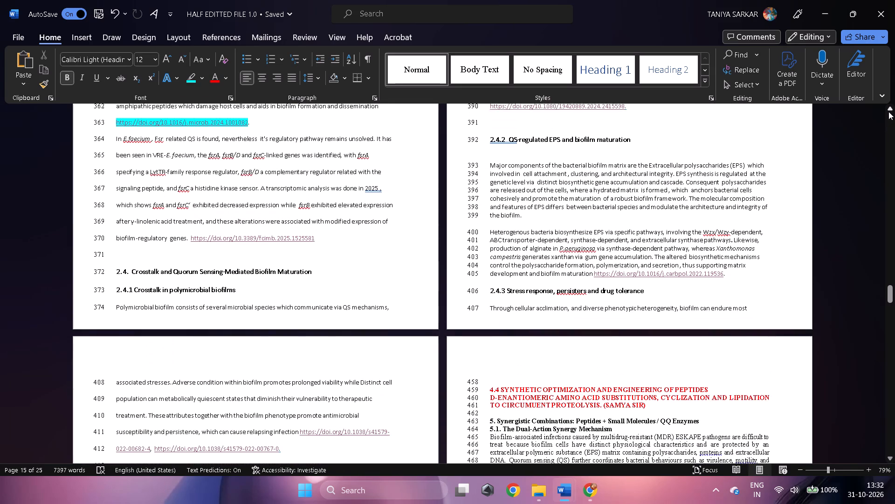
{"action": "left_click", "coordinate": [889, 112]}
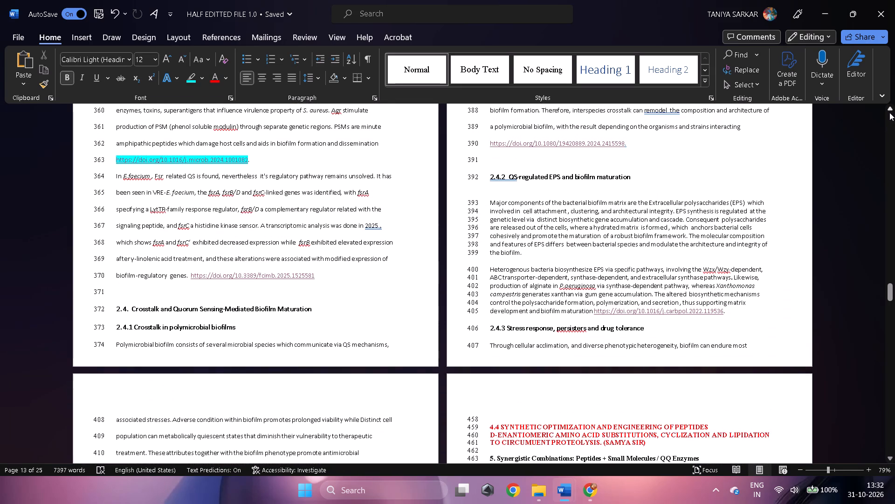
{"action": "left_click", "coordinate": [889, 112]}
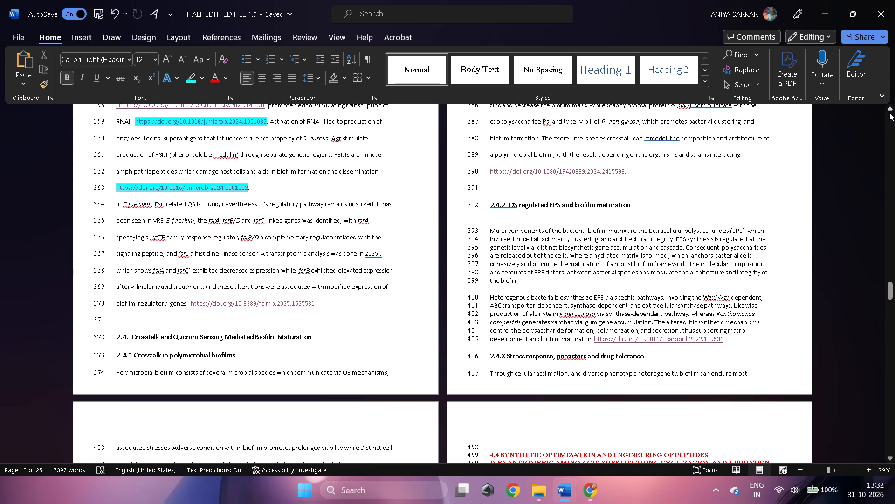
{"action": "left_click", "coordinate": [889, 112]}
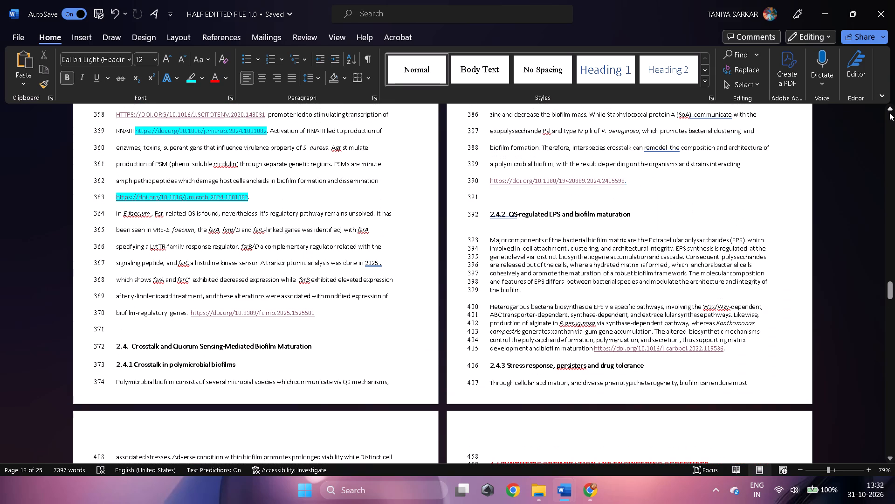
{"action": "double_click", "coordinate": [889, 112]}
{"action": "left_click", "coordinate": [889, 112]}
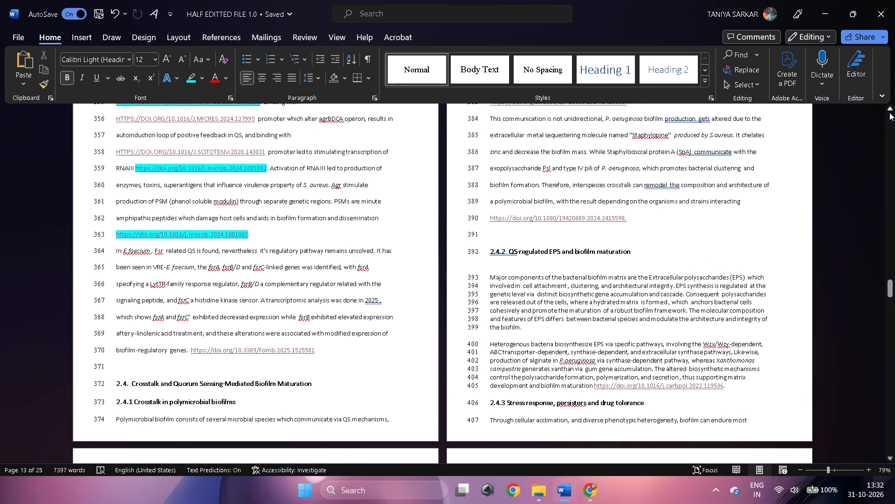
{"action": "left_click", "coordinate": [889, 112]}
{"action": "left_click", "coordinate": [889, 112]}
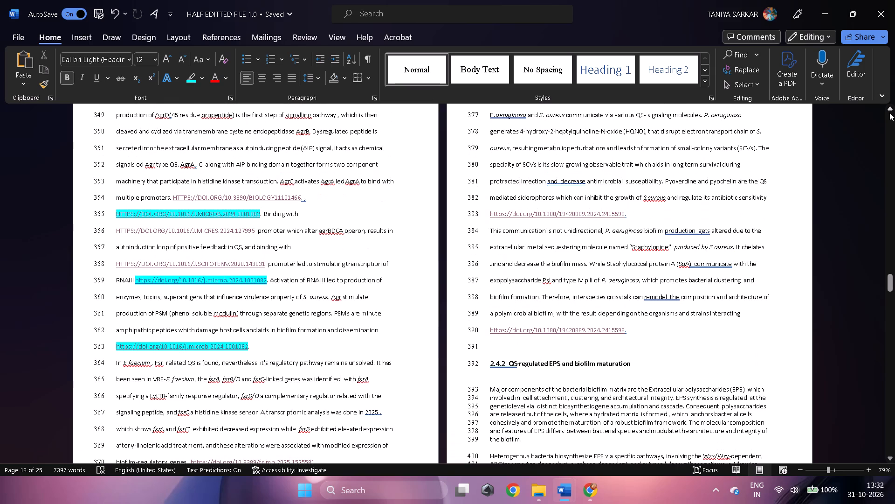
{"action": "left_click", "coordinate": [889, 112]}
{"action": "left_click", "coordinate": [889, 112]}
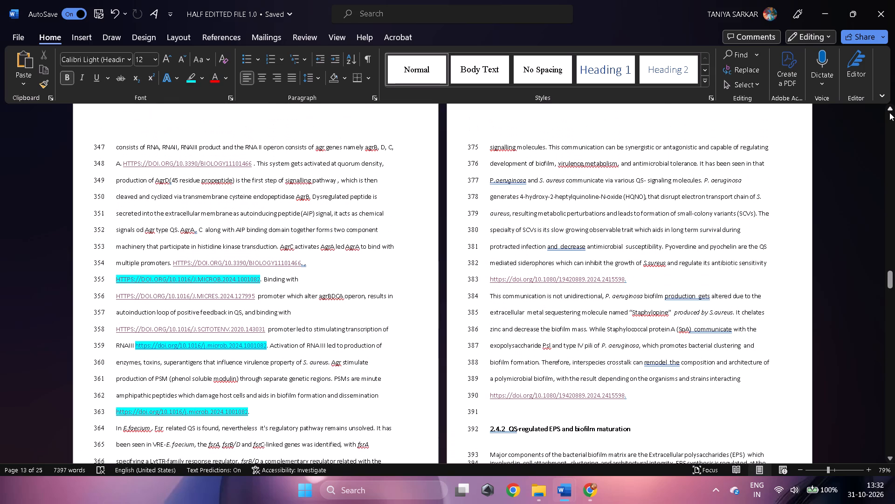
{"action": "left_click", "coordinate": [889, 112]}
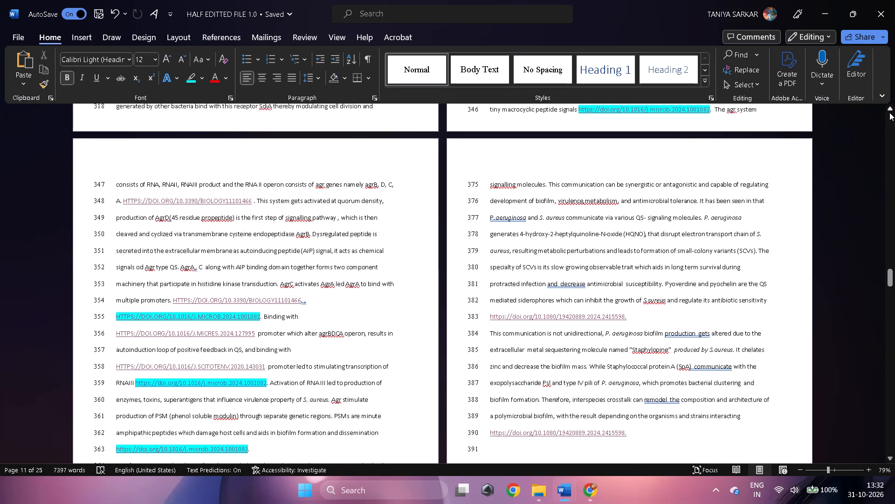
{"action": "left_click", "coordinate": [889, 112]}
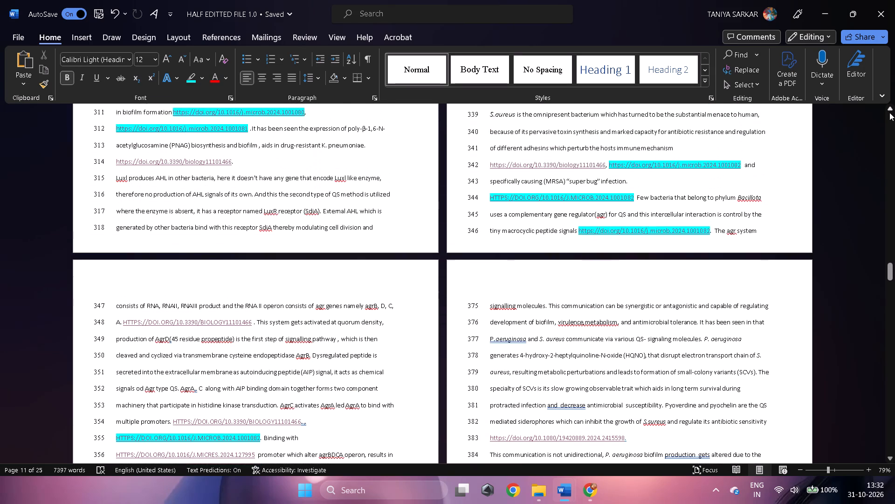
{"action": "left_click", "coordinate": [889, 112]}
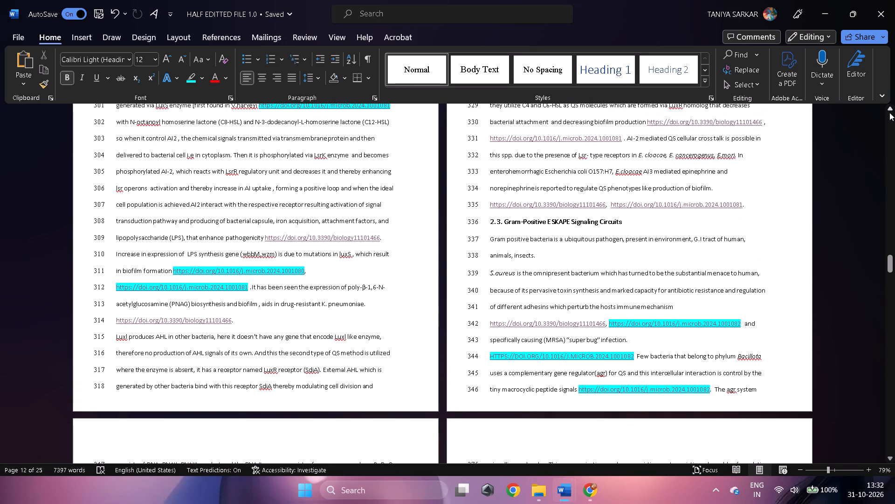
{"action": "left_click", "coordinate": [889, 112]}
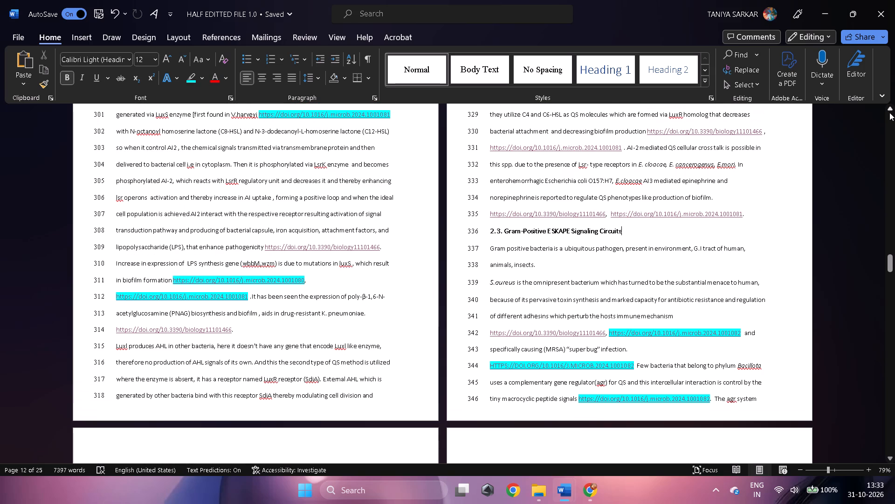
{"action": "left_click", "coordinate": [889, 112]}
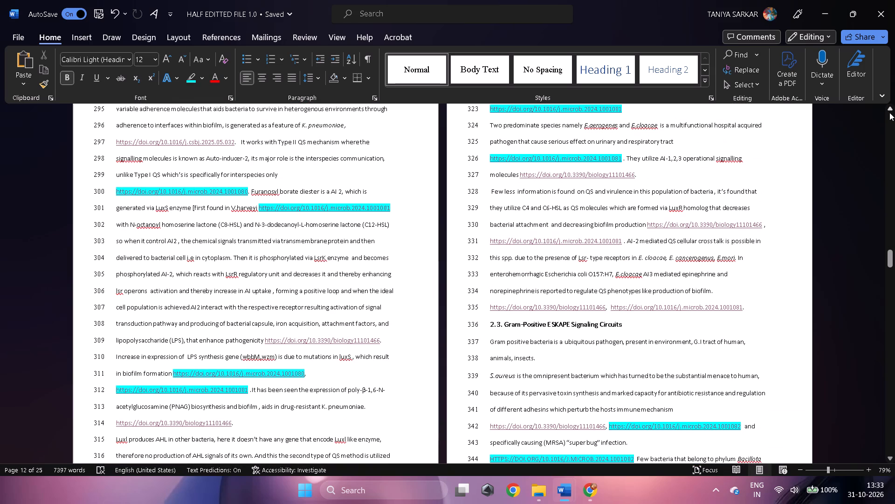
Examine the DOI citations from the Klebsiella pneumoniae and Enterobacter paragraphs back through A. baumannii and P. aeruginosa to section 2.1.
{"action": "triple_click", "coordinate": [889, 112]}
{"action": "left_click", "coordinate": [889, 112]}
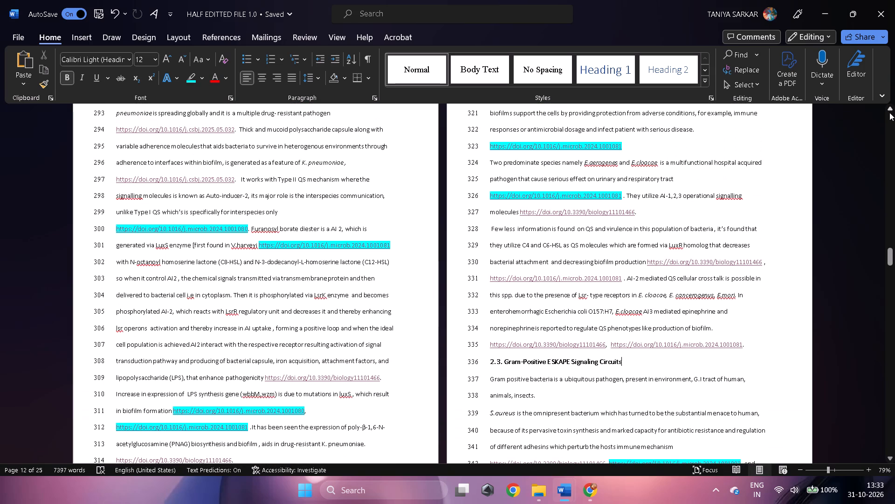
{"action": "triple_click", "coordinate": [889, 112]}
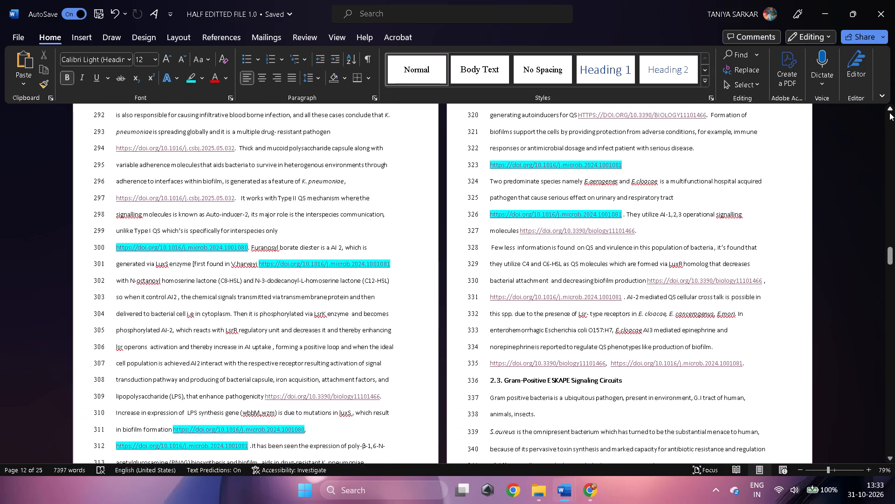
{"action": "triple_click", "coordinate": [889, 112]}
{"action": "triple_click", "coordinate": [889, 112]}
{"action": "left_click", "coordinate": [889, 112]}
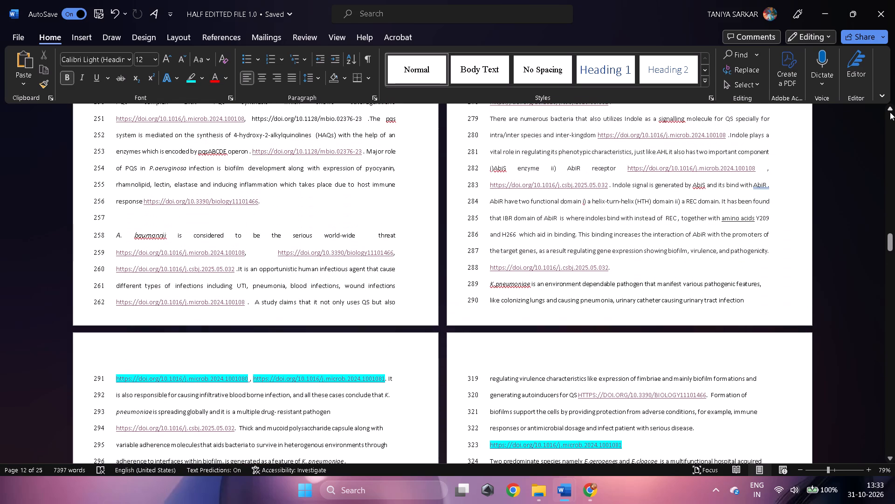
{"action": "left_click", "coordinate": [890, 112]}
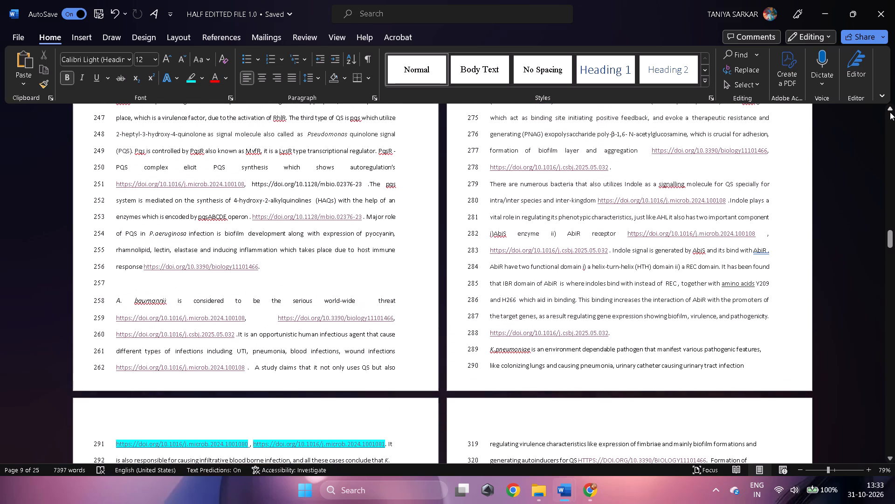
{"action": "left_click", "coordinate": [890, 112]}
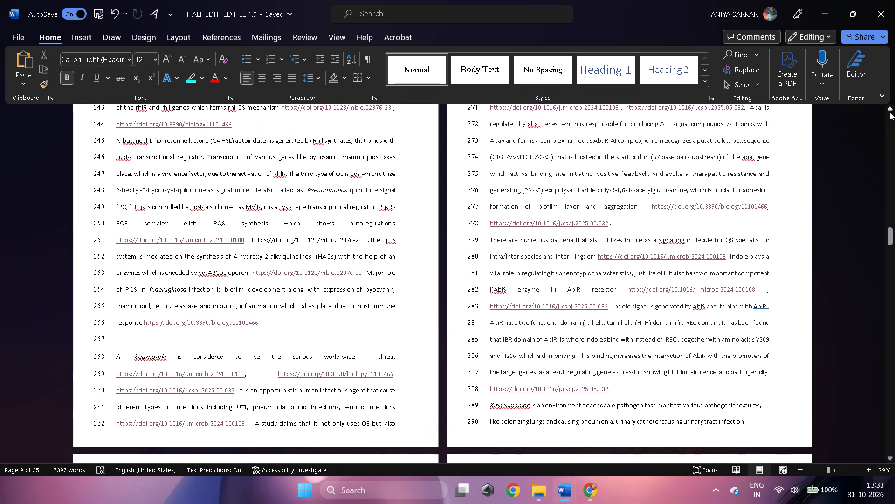
{"action": "left_click", "coordinate": [890, 112]}
{"action": "left_click", "coordinate": [890, 112]}
{"action": "left_click", "coordinate": [890, 112]}
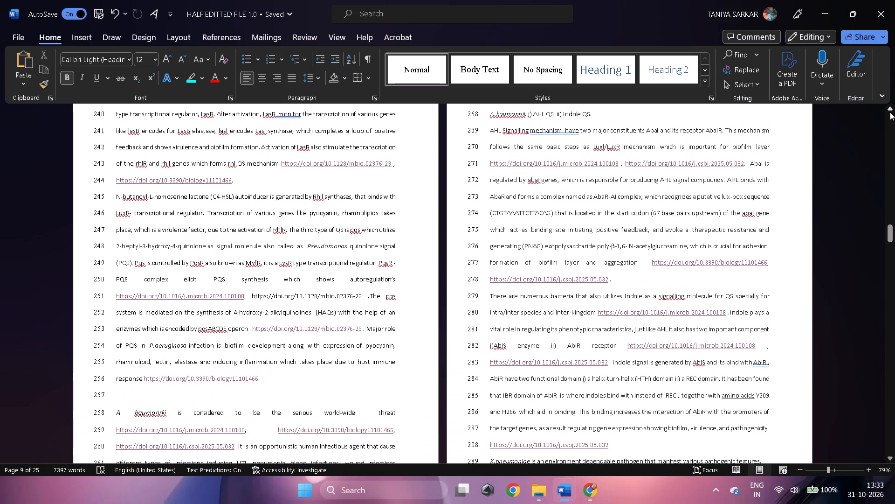
{"action": "left_click", "coordinate": [890, 112]}
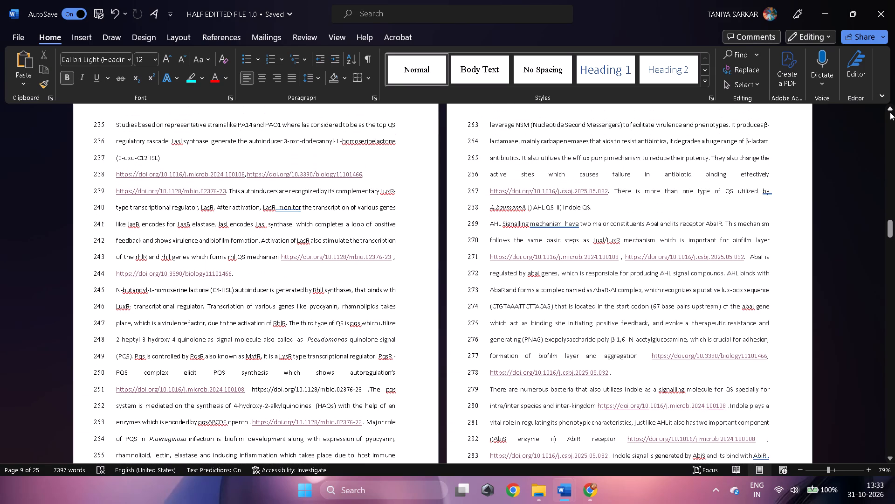
{"action": "left_click", "coordinate": [890, 112]}
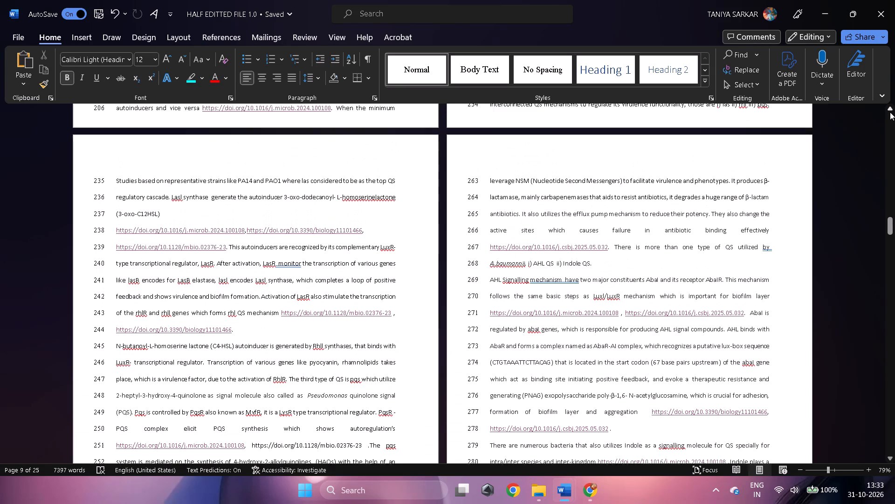
{"action": "left_click", "coordinate": [890, 112]}
{"action": "left_click", "coordinate": [890, 112]}
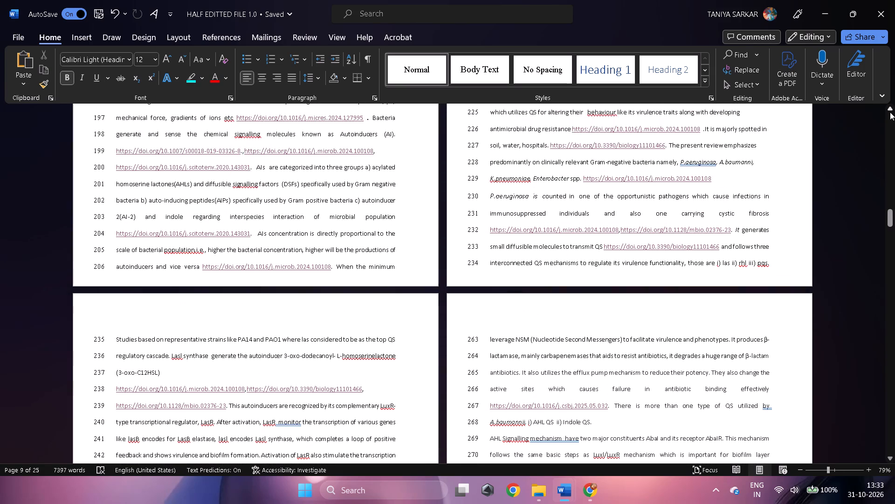
{"action": "left_click", "coordinate": [890, 112]}
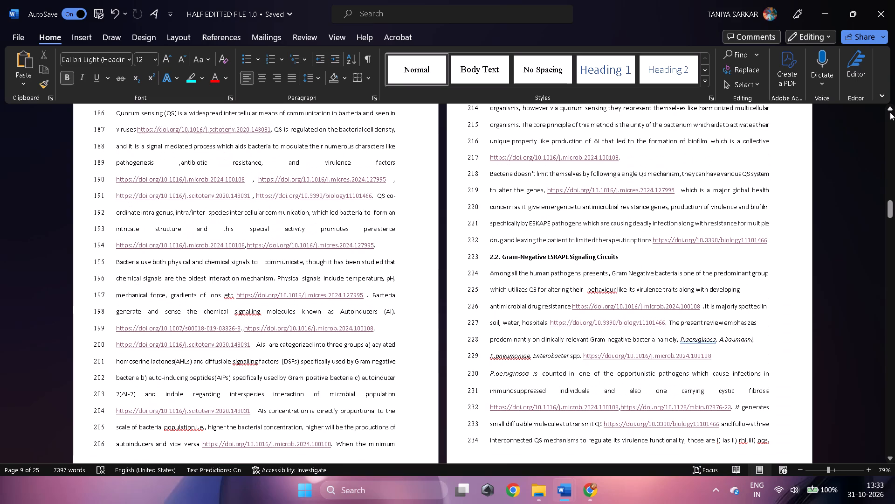
{"action": "triple_click", "coordinate": [890, 112]}
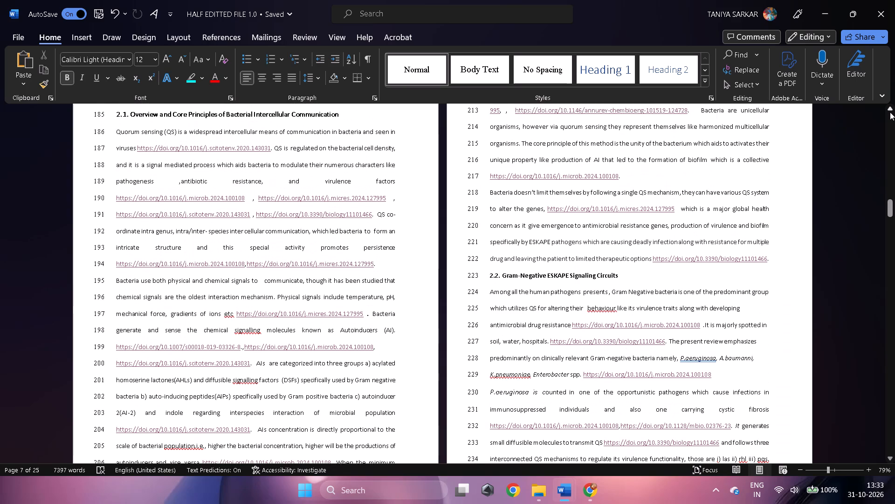
{"action": "triple_click", "coordinate": [890, 112]}
{"action": "left_click", "coordinate": [890, 112]}
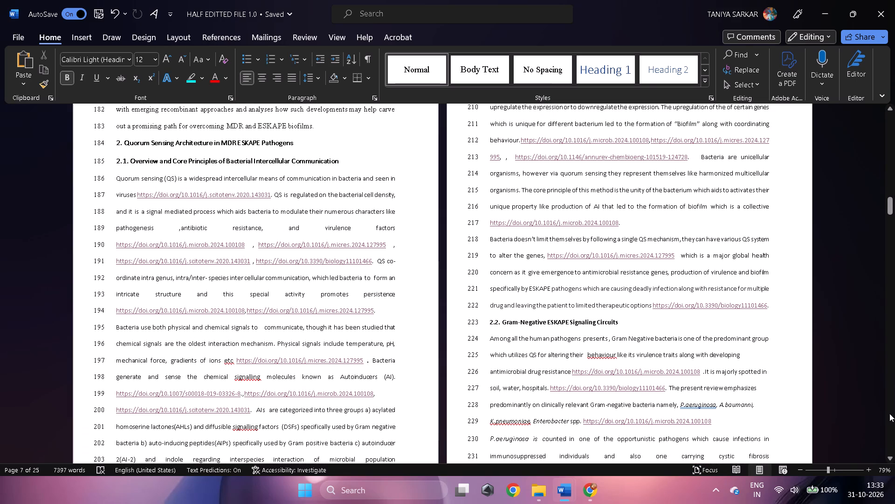
Examine the DOI citations from section 2.1 forward to section 2.3, rechecking the highlighted ones in the Klebsiella pneumoniae and Enterobacter text.
{"action": "left_click", "coordinate": [889, 455]}
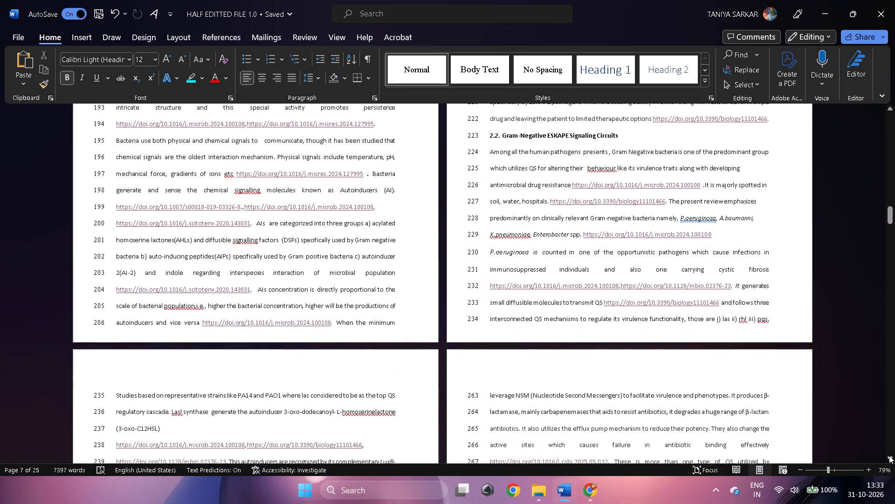
{"action": "left_click", "coordinate": [889, 455]}
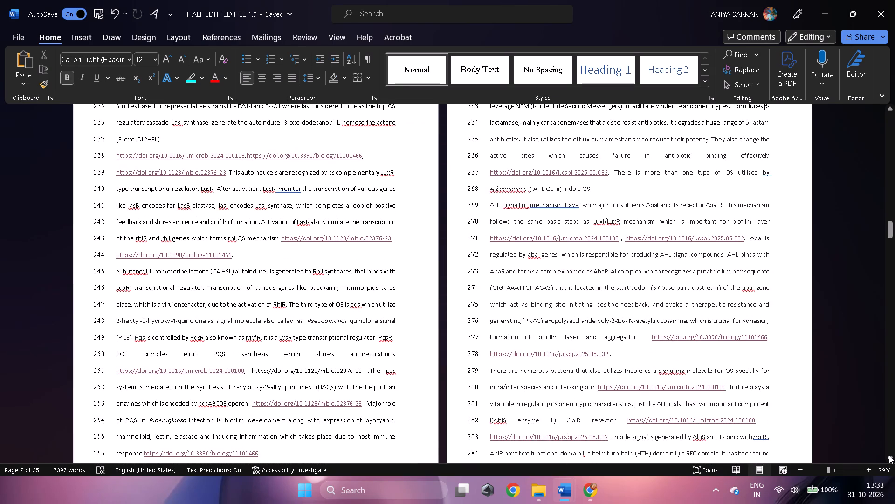
{"action": "left_click", "coordinate": [889, 455]}
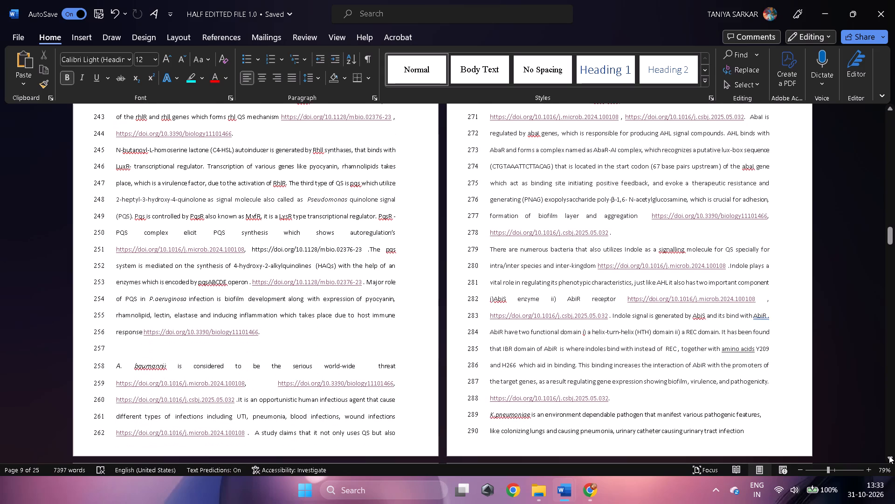
{"action": "double_click", "coordinate": [889, 455]}
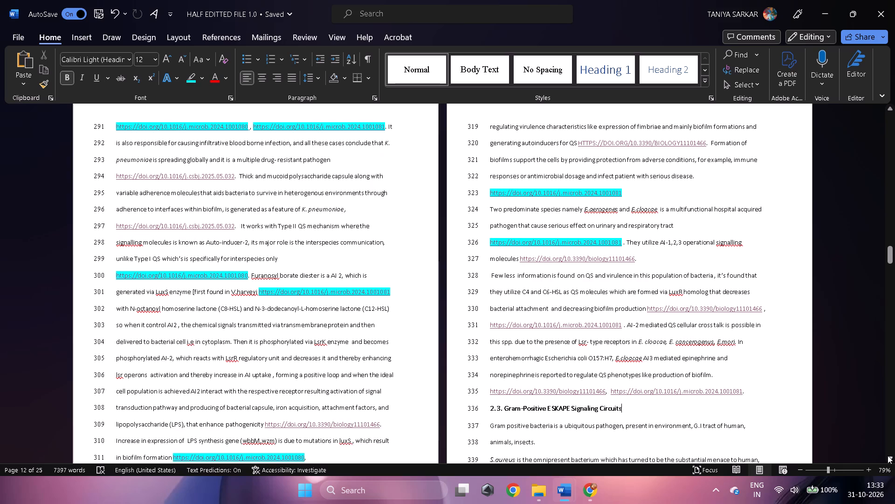
{"action": "left_click", "coordinate": [888, 455]}
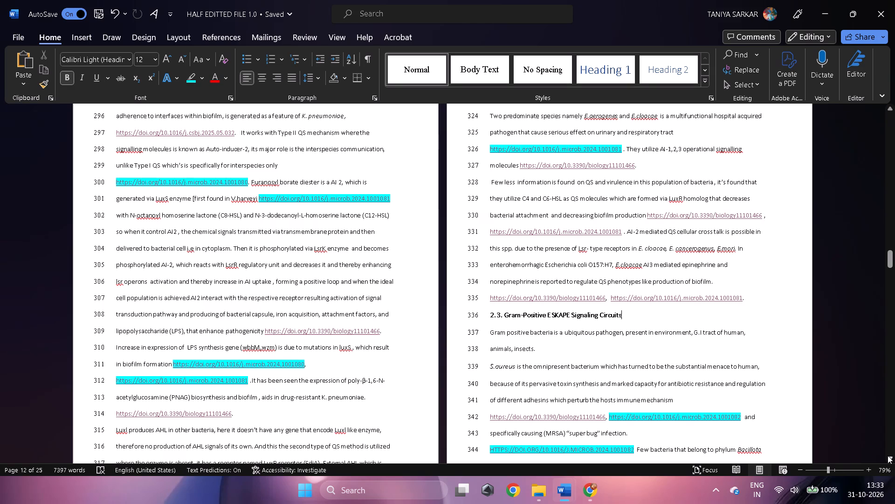
{"action": "left_click", "coordinate": [888, 455]}
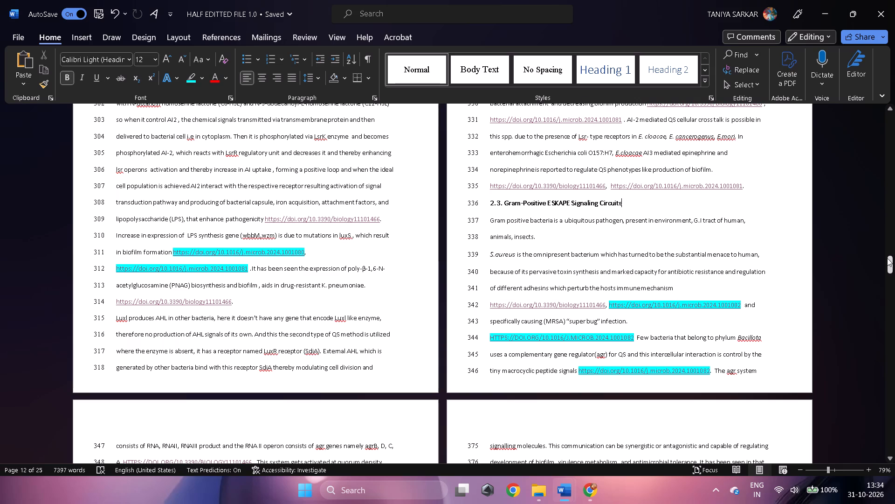
{"action": "left_click_drag", "start_coordinate": [887, 258], "coordinate": [876, 186]}
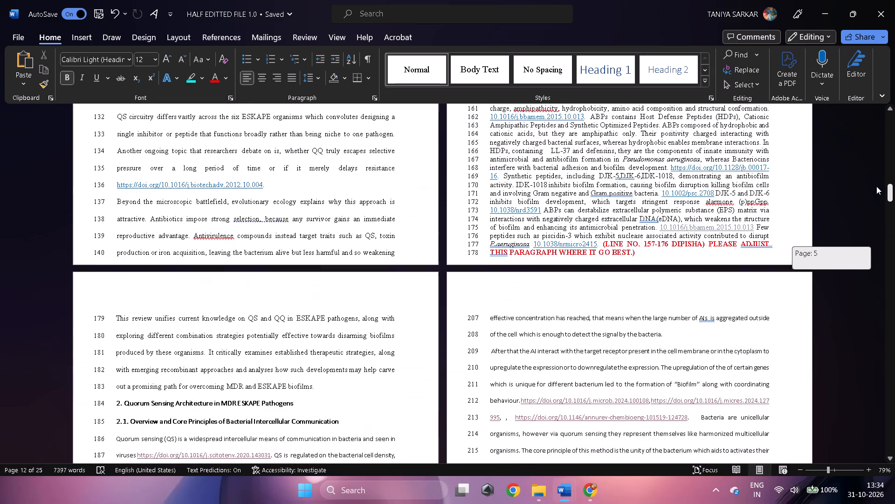
{"action": "left_click_drag", "start_coordinate": [876, 186], "coordinate": [877, 228]}
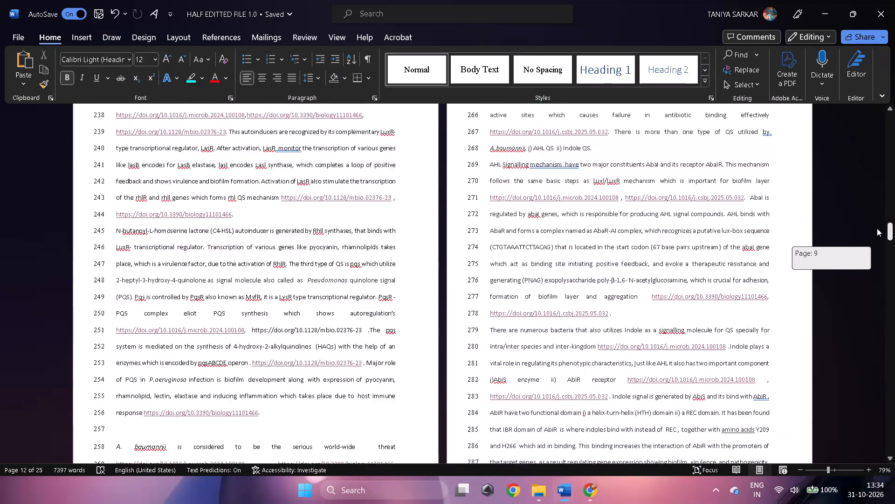
{"action": "left_click_drag", "start_coordinate": [877, 228], "coordinate": [889, 246]}
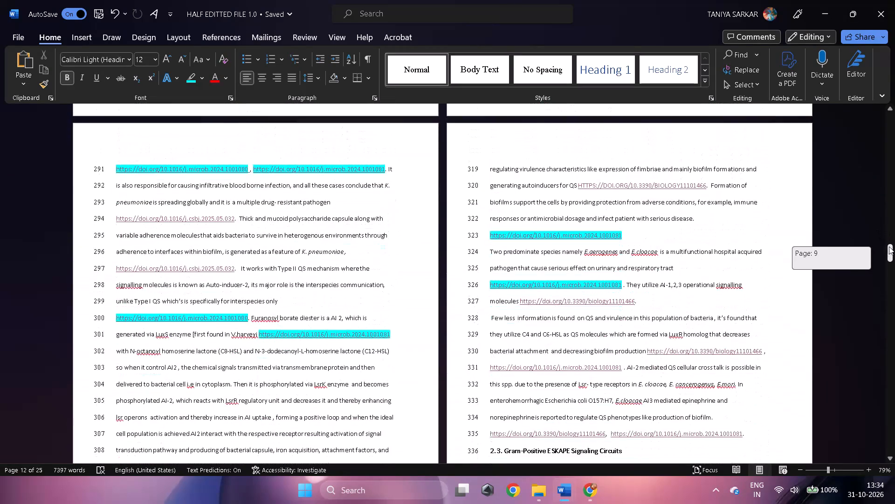
{"action": "left_click_drag", "start_coordinate": [889, 246], "coordinate": [889, 247]}
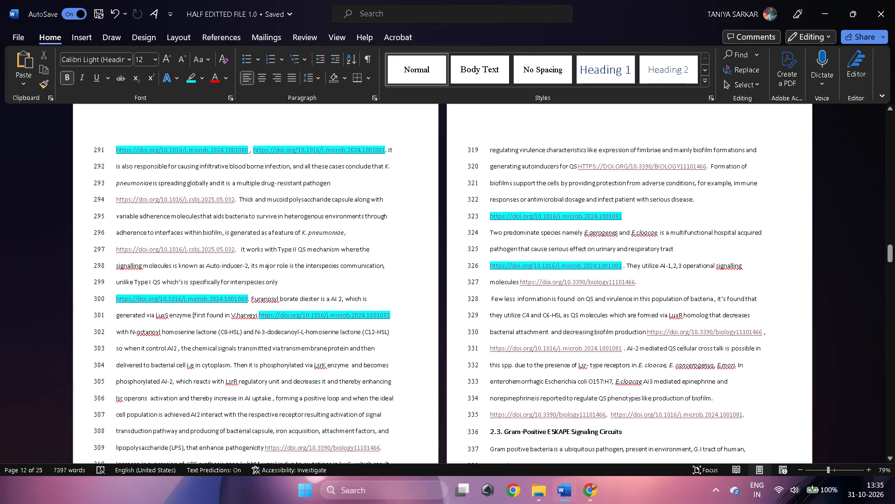
View all pages of the document at 20% zoom to survey where the highlighted passages and citations are.
{"action": "scroll", "coordinate": [627, 221], "scroll_direction": "down", "scroll_amount": 3, "text": "ctrl"}
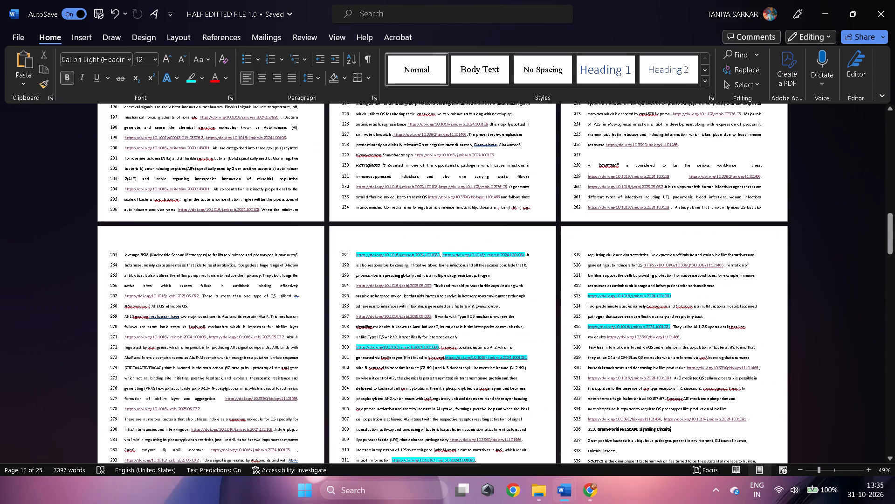
{"action": "scroll", "coordinate": [627, 221], "scroll_direction": "down", "scroll_amount": 4, "text": "ctrl"}
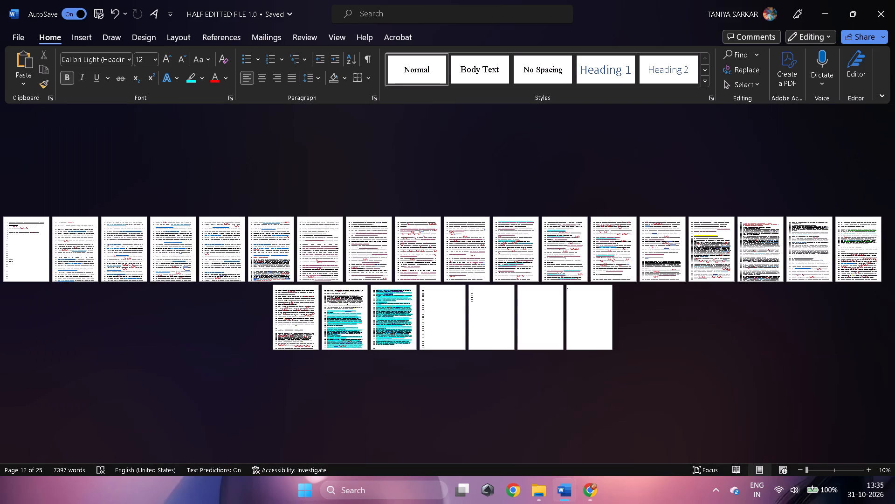
{"action": "scroll", "coordinate": [627, 221], "scroll_direction": "up", "scroll_amount": 1, "text": "ctrl"}
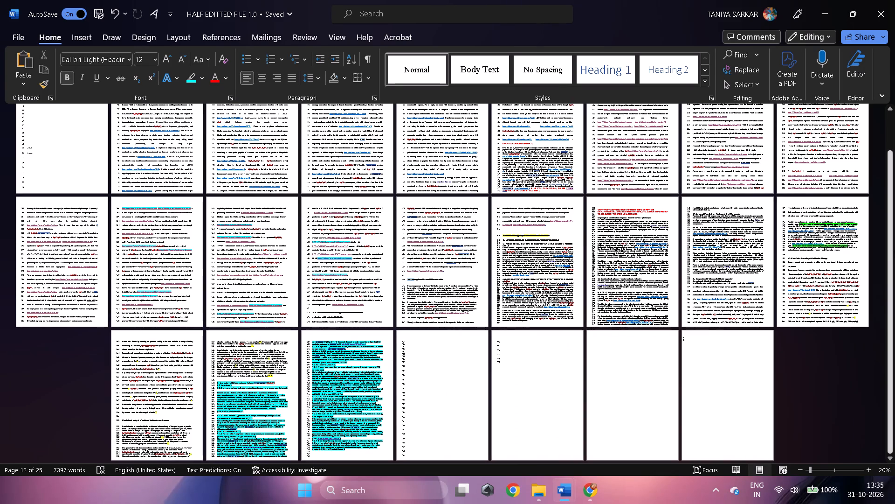
{"action": "left_click_drag", "start_coordinate": [893, 249], "coordinate": [883, 216]}
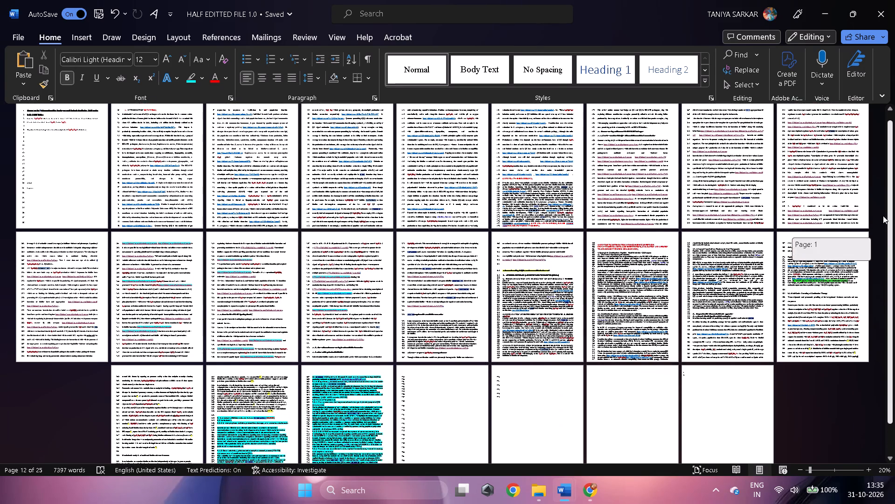
{"action": "left_click_drag", "start_coordinate": [883, 216], "coordinate": [878, 171]}
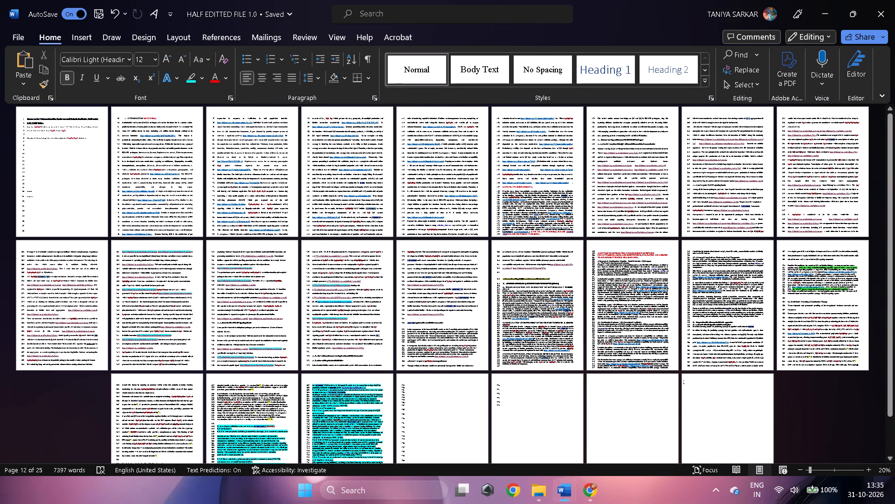
{"action": "scroll", "coordinate": [190, 293], "scroll_direction": "up", "scroll_amount": 4, "text": "ctrl"}
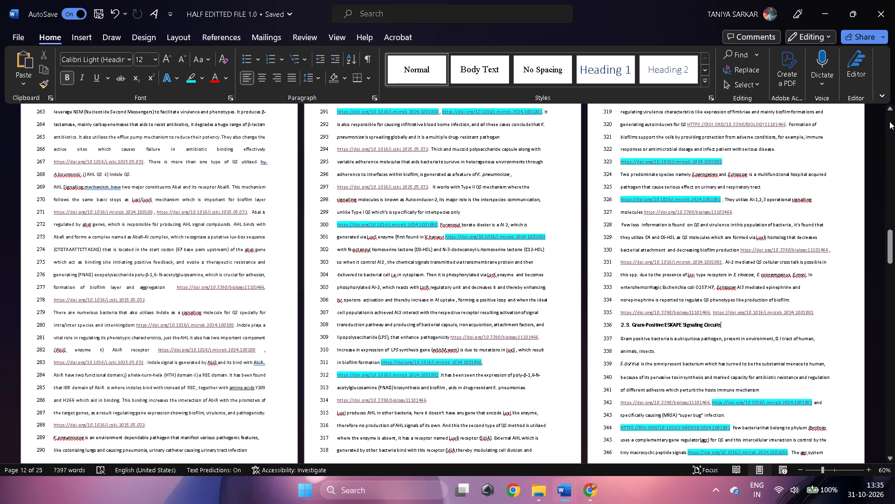
{"action": "left_click", "coordinate": [888, 108]}
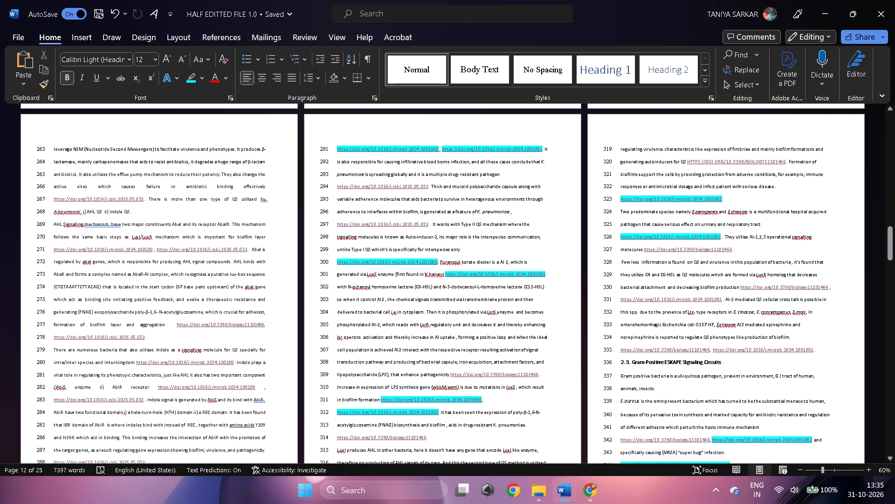
{"action": "left_click", "coordinate": [534, 149]}
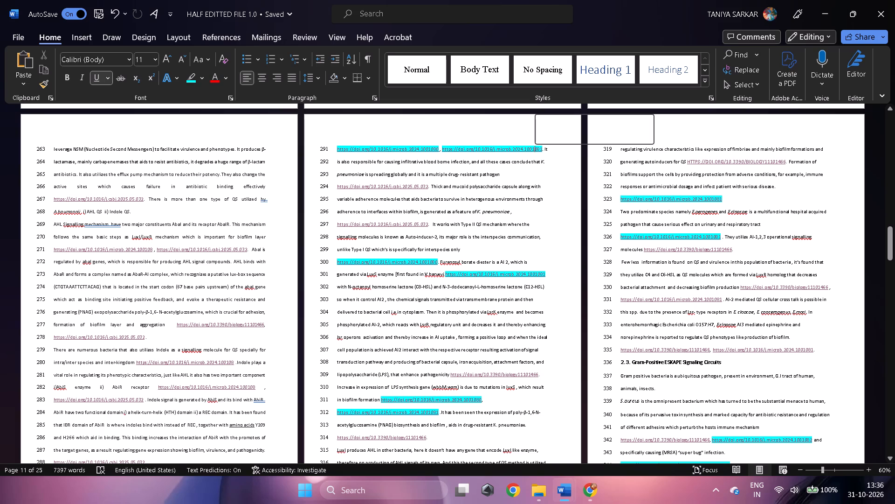
{"action": "left_click", "coordinate": [535, 151]}
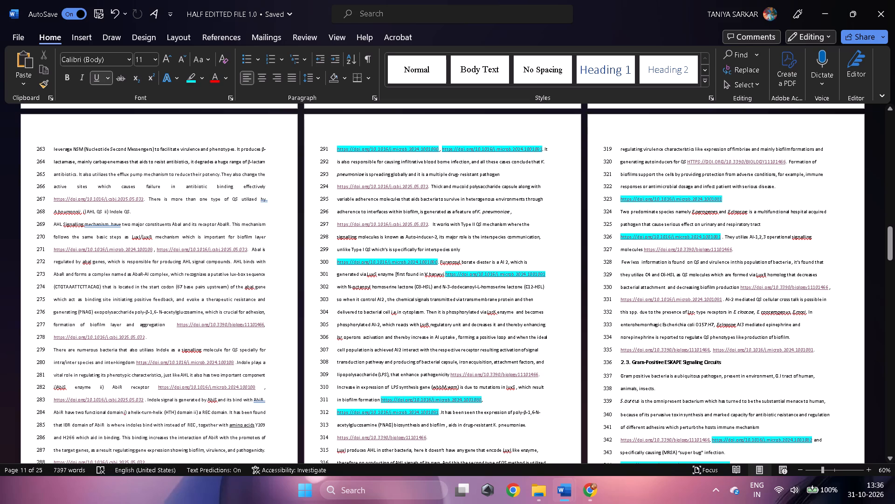
{"action": "left_click", "coordinate": [535, 150]}
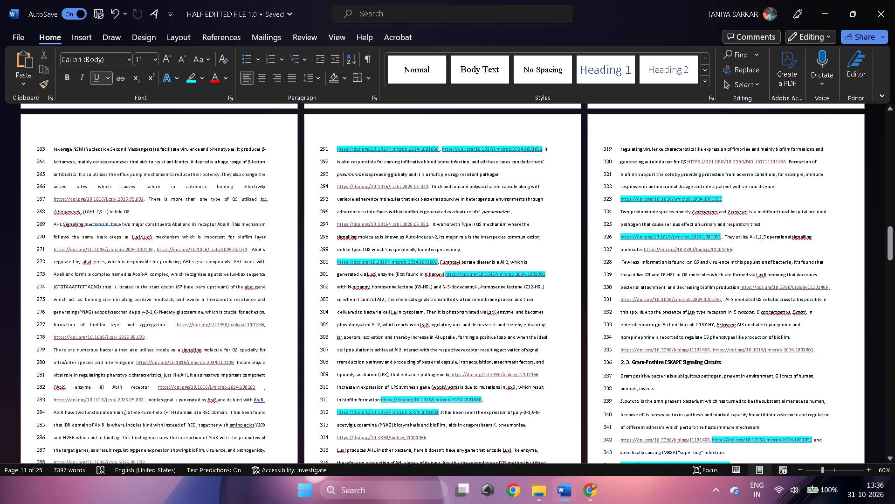
{"action": "left_click", "coordinate": [535, 150], "text": "ctrl"}
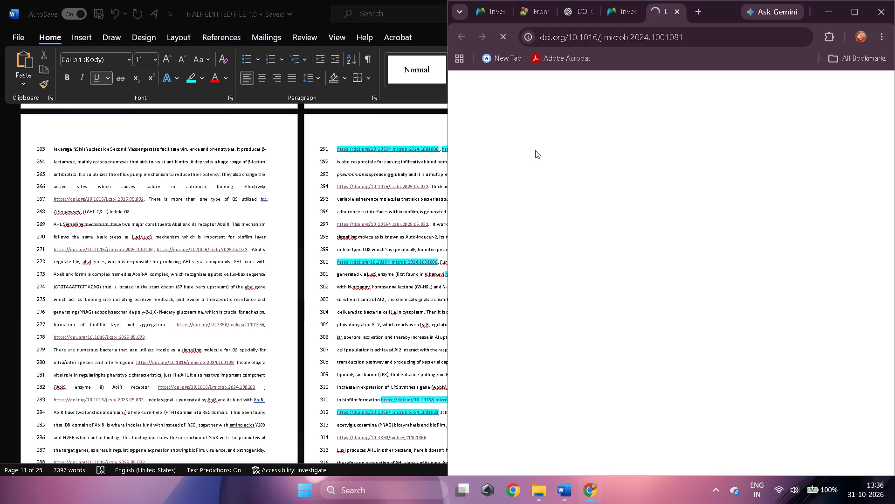
{"action": "left_click", "coordinate": [680, 11]}
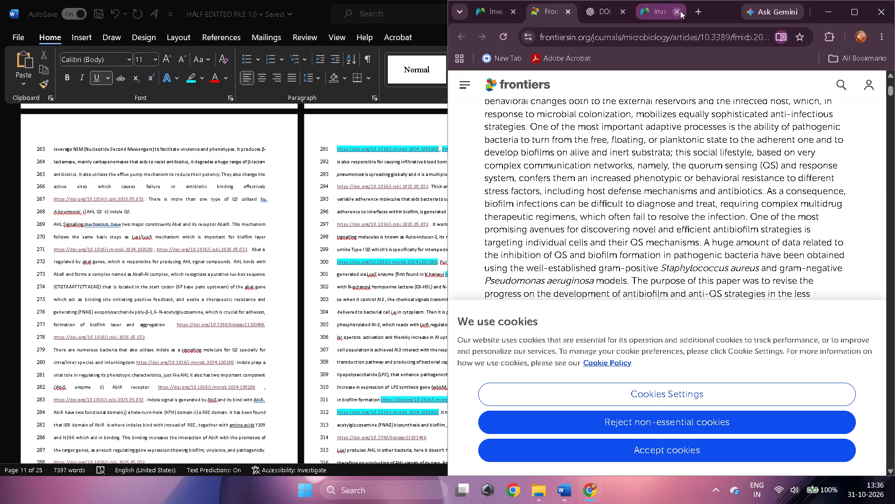
Examine the title and DOI at the start of the Frontiers article on less investigated Gram-negative ESKAPE pathogens.
{"action": "left_click", "coordinate": [868, 158]}
{"action": "left_click_drag", "start_coordinate": [890, 93], "coordinate": [890, 85]}
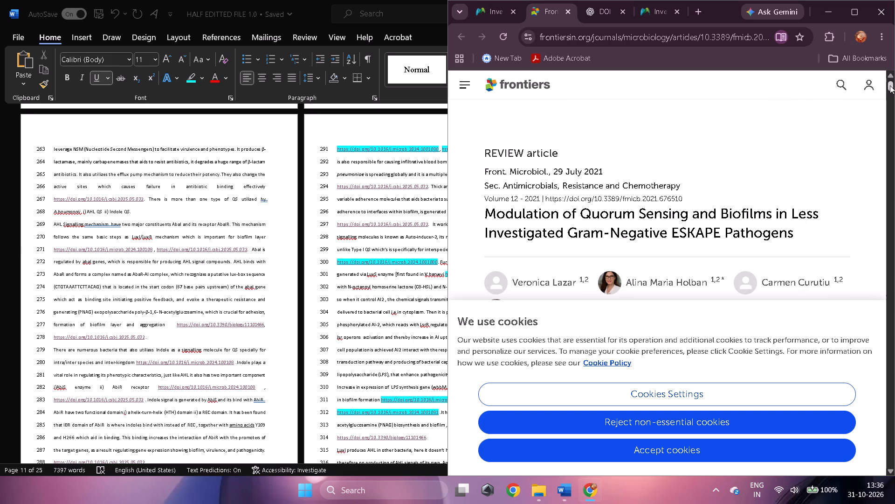
{"action": "left_click_drag", "start_coordinate": [890, 85], "coordinate": [890, 80]}
{"action": "left_click", "coordinate": [836, 10]}
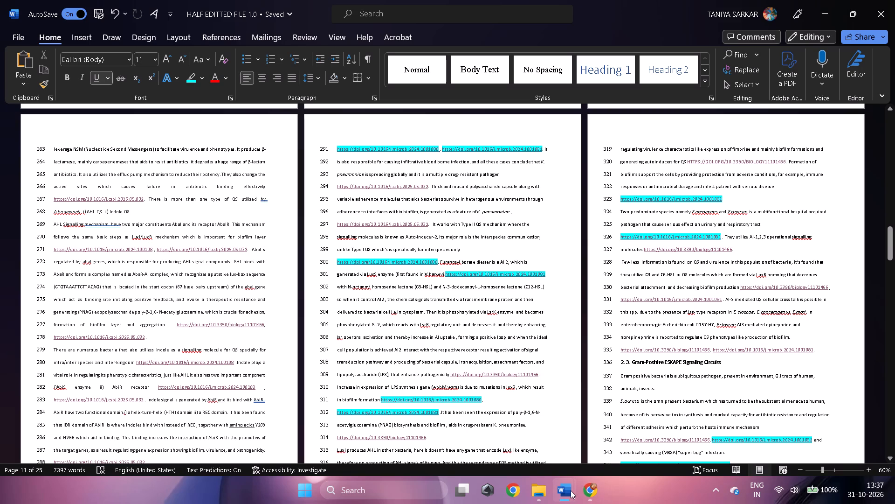
Compare the Klebsiella pneumoniae citations in the two "my part" and "my paart" drafts with the p10 and p11 sources in the review paper plot.
{"action": "left_click", "coordinate": [697, 415]}
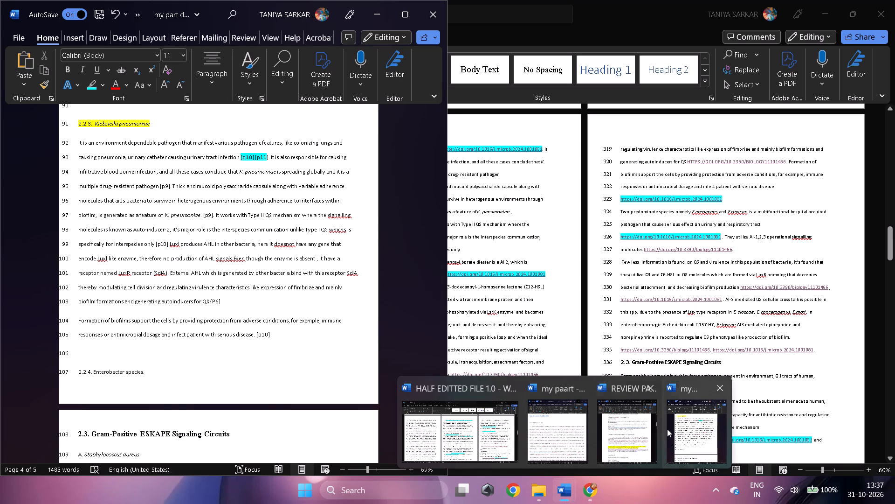
{"action": "left_click", "coordinate": [564, 420]}
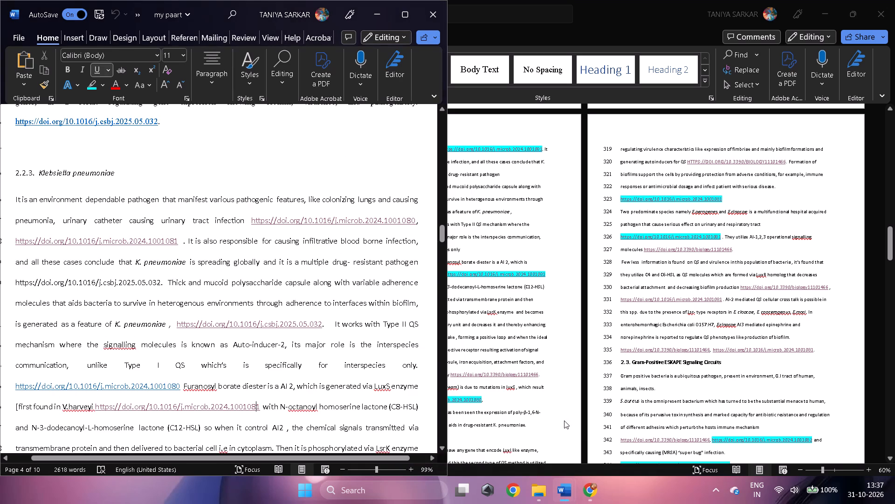
{"action": "left_click", "coordinate": [383, 9]}
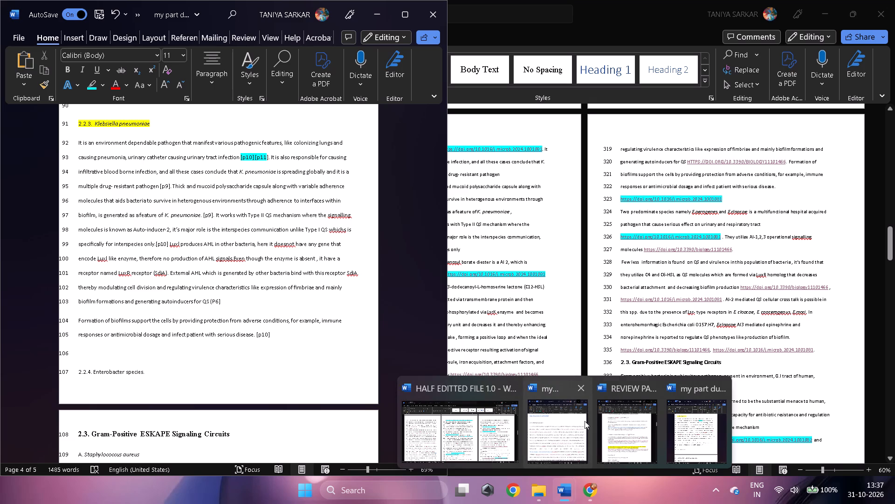
{"action": "left_click", "coordinate": [615, 426]}
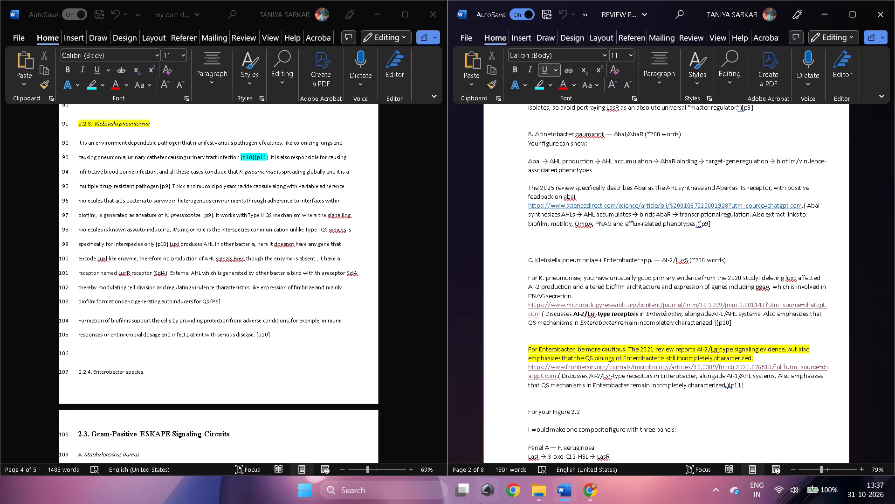
Return to the Frontiers article, try to select its DOI, and bring up HALF EDITTED FILE 1.0 beside it.
{"action": "left_click", "coordinate": [585, 496]}
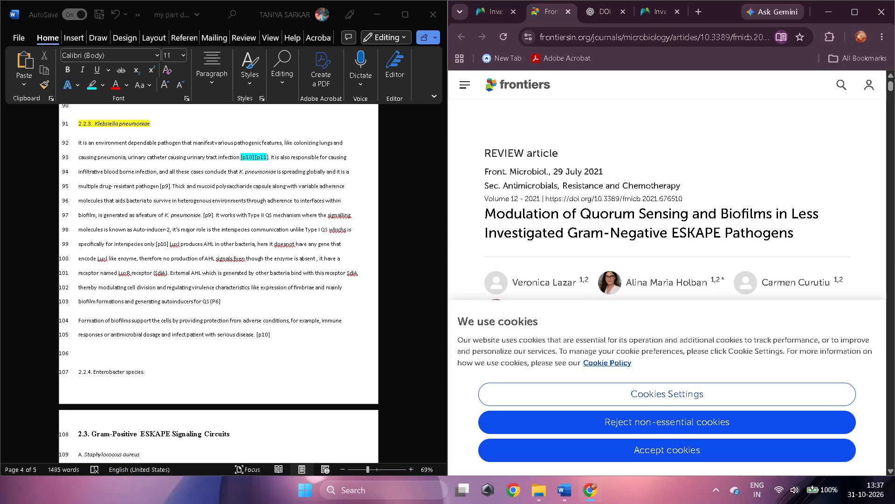
{"action": "left_click_drag", "start_coordinate": [683, 196], "coordinate": [555, 207]}
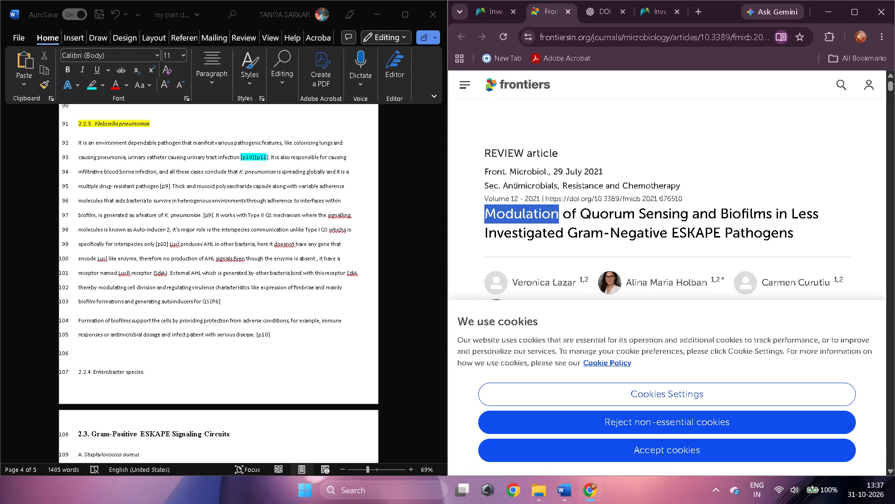
{"action": "left_click", "coordinate": [368, 16]}
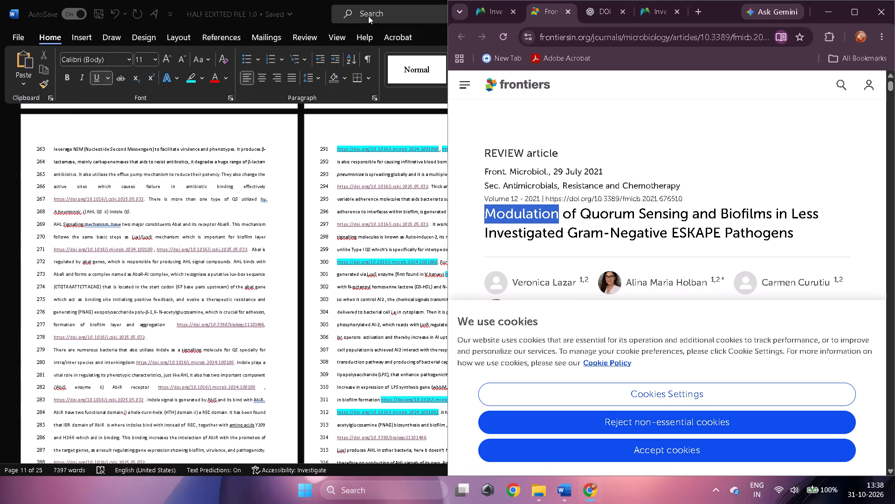
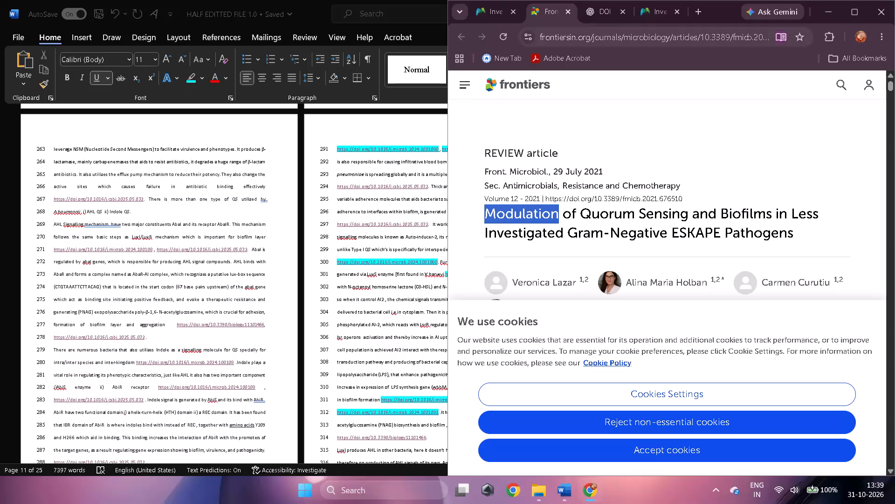
Close the DOI tab, check the Klebsiella pneumoniae LuxS quorum-sensing article, and return to the Frontiers article.
{"action": "left_click", "coordinate": [623, 12]}
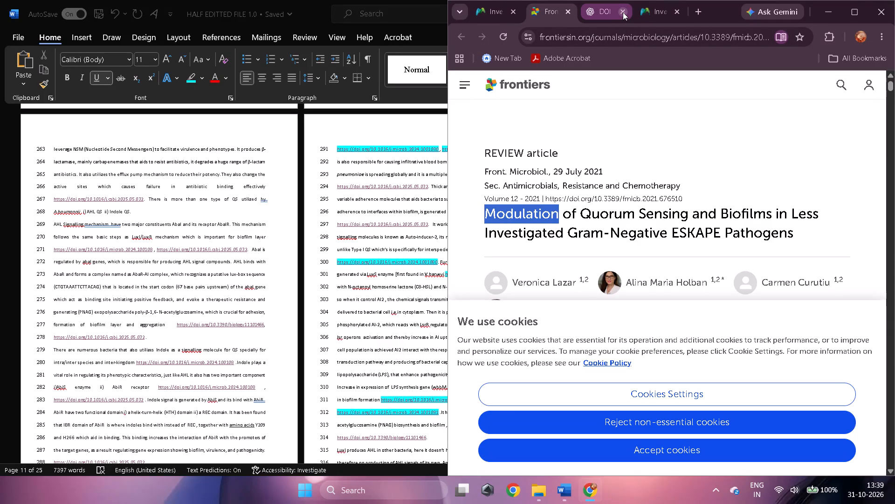
{"action": "left_click", "coordinate": [506, 10]}
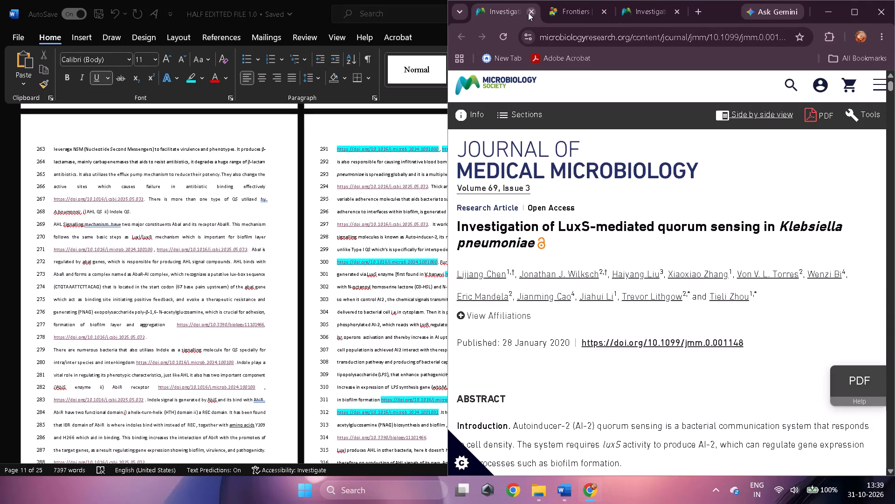
{"action": "left_click", "coordinate": [555, 13]}
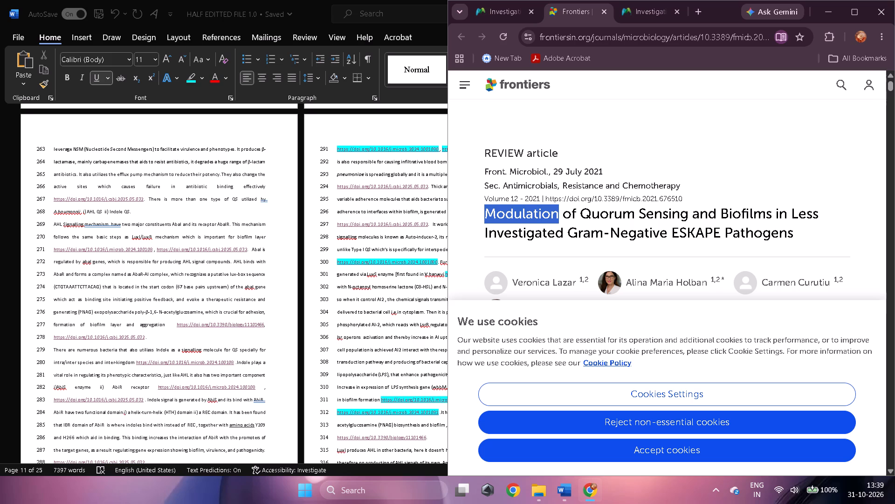
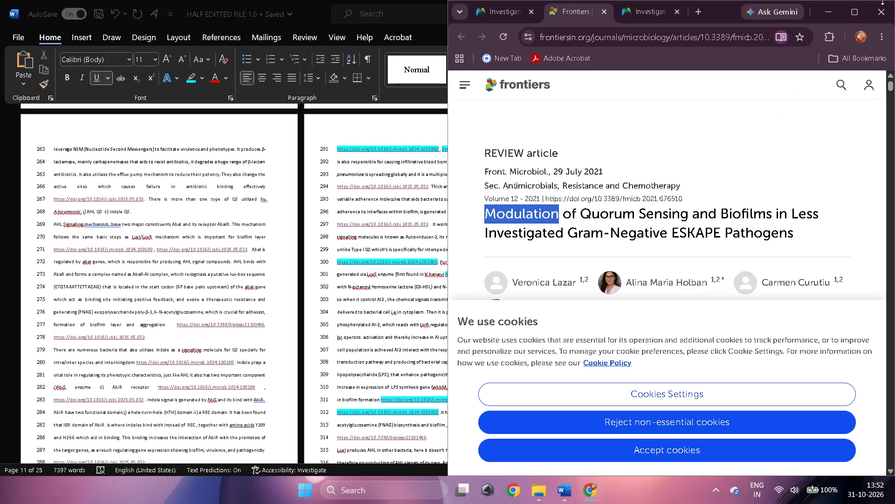
Bring up the "my part" draft beside the review plot document in place of the half-edited file, and close the browser window.
{"action": "left_click", "coordinate": [831, 12]}
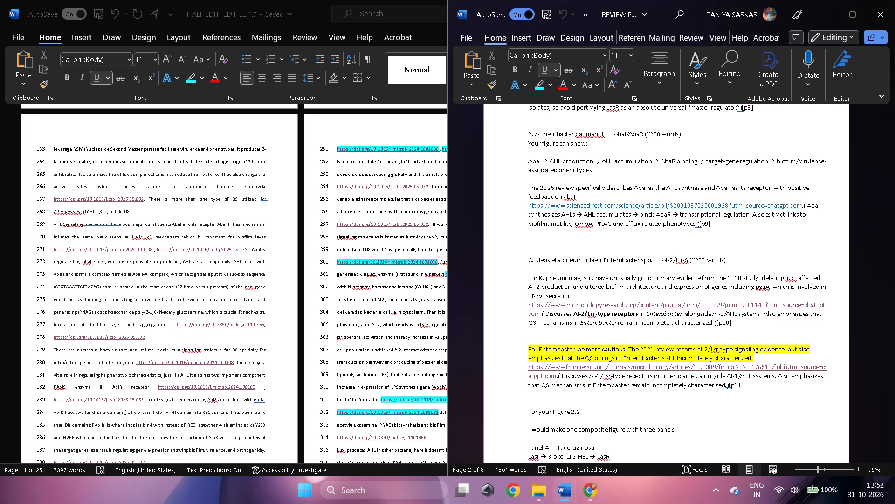
{"action": "left_click", "coordinate": [239, 1]}
{"action": "left_click", "coordinate": [820, 7]}
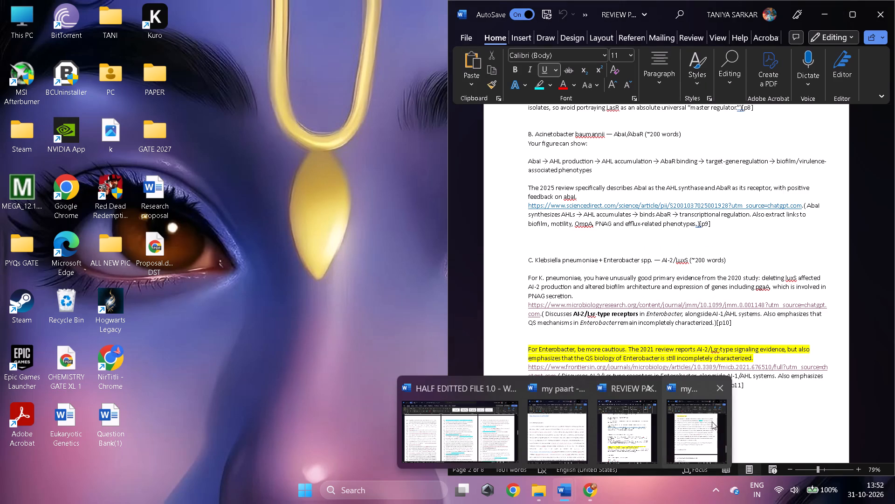
{"action": "left_click", "coordinate": [709, 430]}
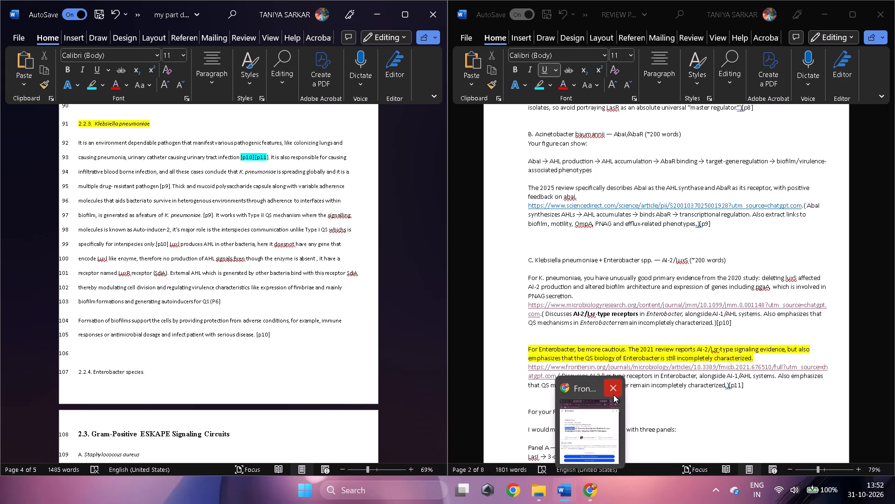
{"action": "left_click", "coordinate": [614, 392]}
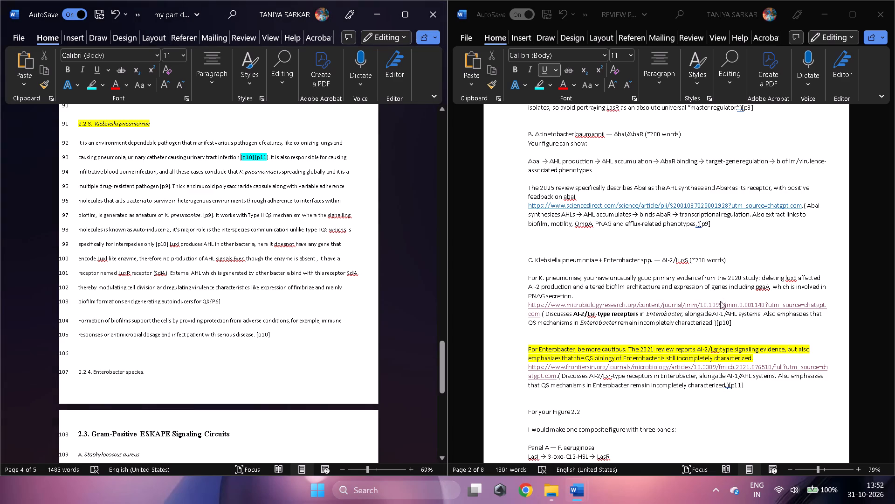
Follow the microbiologyresearch.org link cited as [p10] under Klebsiella pneumoniae in the review plot document.
{"action": "left_click", "coordinate": [716, 310], "text": "ctrl"}
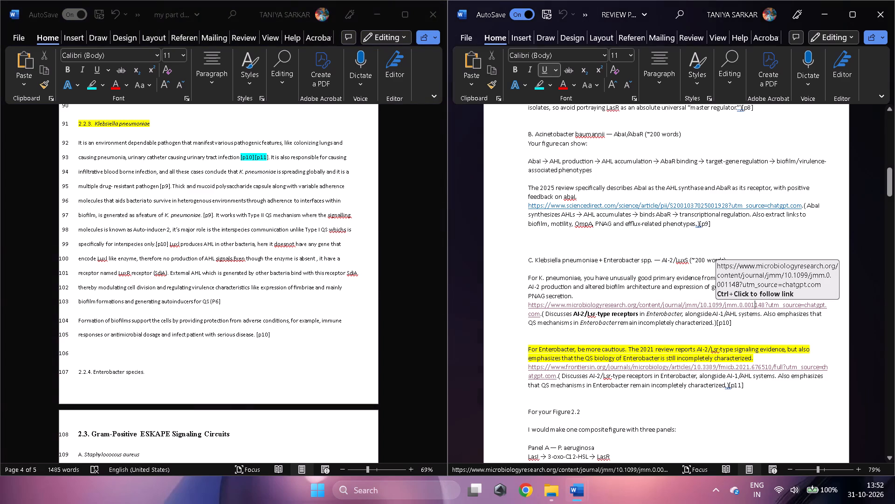
{"action": "left_click", "coordinate": [718, 305], "text": "ctrl"}
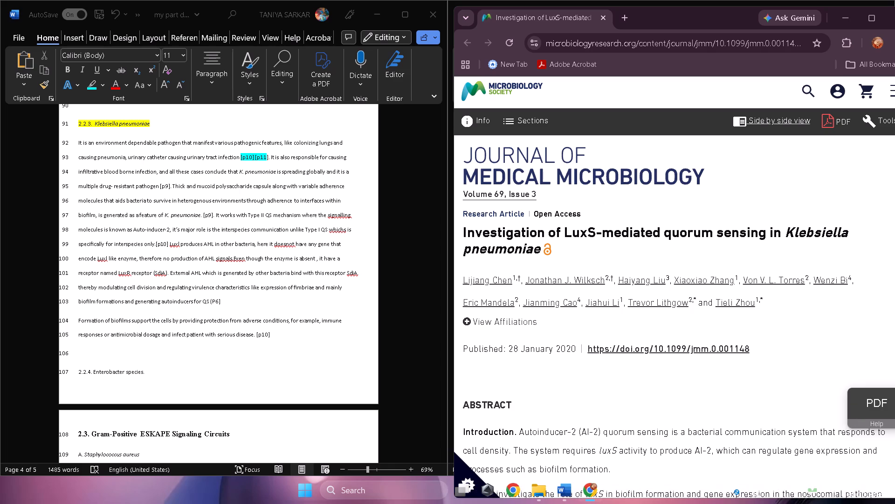
Read through the abstract, abbreviations and introduction of the LuxS-mediated quorum sensing article.
{"action": "left_click", "coordinate": [850, 466]}
{"action": "left_click", "coordinate": [887, 475]}
{"action": "left_click", "coordinate": [832, 361]}
{"action": "key", "text": "Down"}
{"action": "key", "text": "Down"}
{"action": "key", "text": "Down"}
{"action": "key", "text": "Down"}
{"action": "key", "text": "Down"}
{"action": "key", "text": "Down"}
{"action": "key", "text": "Down"}
{"action": "key", "text": "Down"}
{"action": "key", "text": "Down"}
{"action": "key", "text": "Down"}
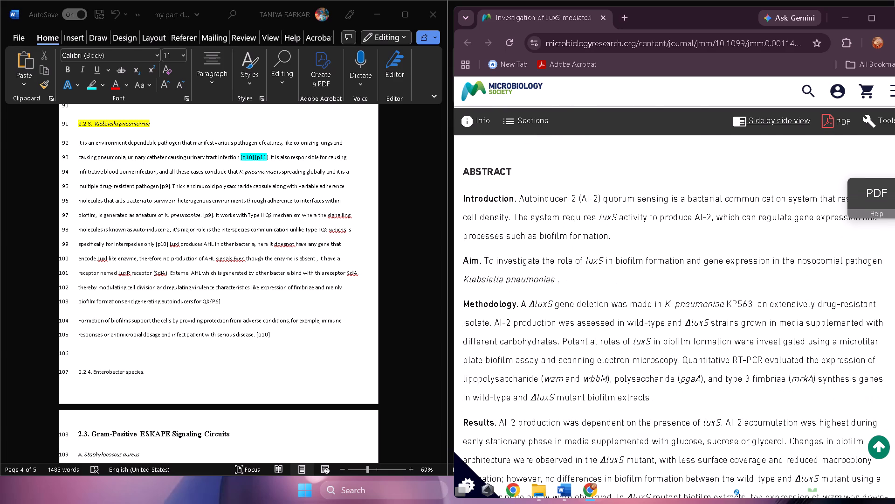
{"action": "key", "text": "Up"}
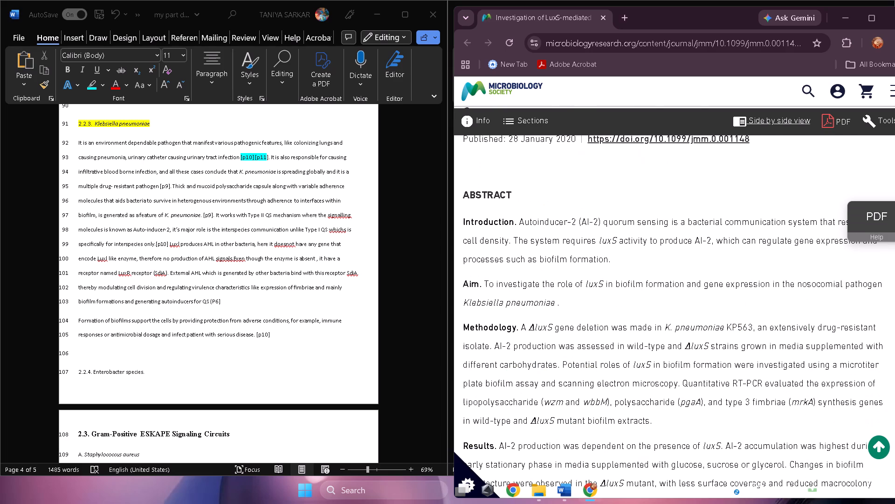
{"action": "key", "text": "Up"}
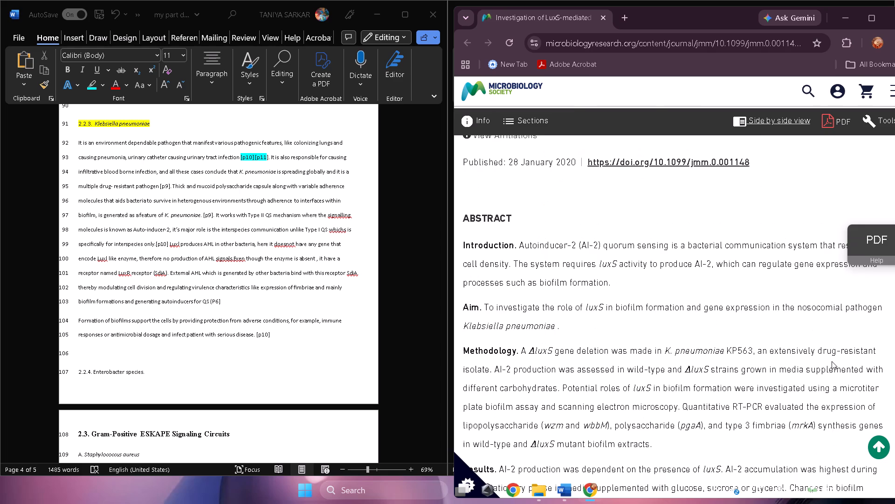
{"action": "key", "text": "Up"}
{"action": "key", "text": "Up"}
{"action": "key", "text": "Up"}
{"action": "key", "text": "Up"}
{"action": "key", "text": "Up"}
{"action": "key", "text": "Up"}
{"action": "key", "text": "Up"}
{"action": "key", "text": "Up"}
{"action": "key", "text": "Up"}
{"action": "key", "text": "Up"}
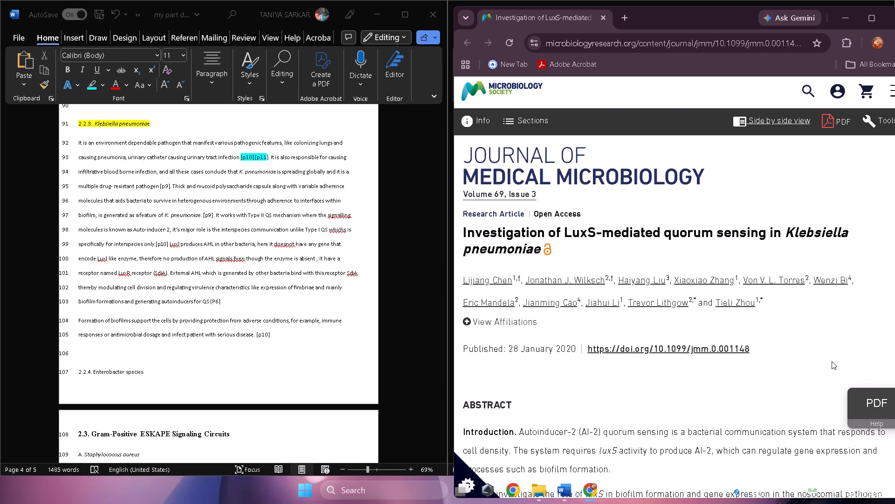
{"action": "key", "text": "Down"}
{"action": "key", "text": "Down"}
{"action": "key", "text": "Down"}
{"action": "key", "text": "Down"}
{"action": "key", "text": "Down"}
{"action": "key", "text": "Down"}
{"action": "key", "text": "Down"}
{"action": "key", "text": "Down"}
{"action": "key", "text": "Down"}
{"action": "key", "text": "Down"}
{"action": "key", "text": "Down"}
{"action": "key", "text": "Down"}
{"action": "key", "text": "Down"}
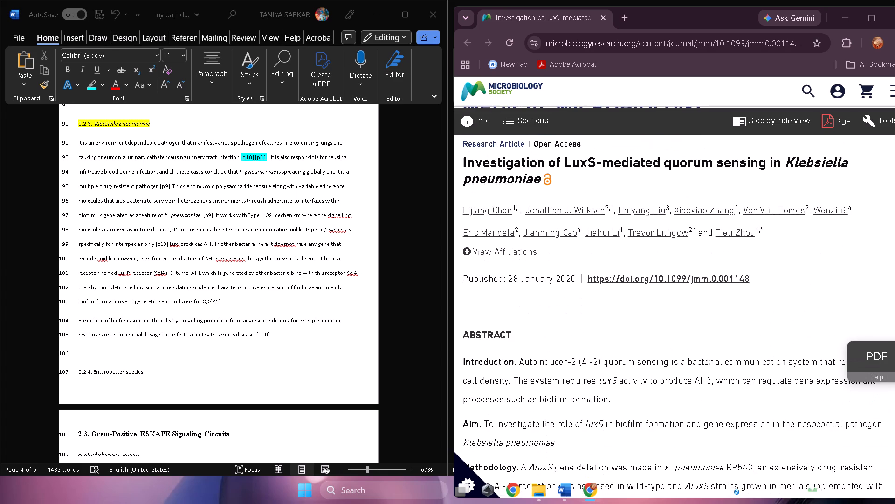
{"action": "key", "text": "Down"}
{"action": "key", "text": "Down"}
{"action": "key", "text": "Down"}
{"action": "key", "text": "Down"}
{"action": "key", "text": "Down"}
{"action": "key", "text": "Down"}
{"action": "key", "text": "Down"}
{"action": "key", "text": "Down"}
{"action": "key", "text": "Down"}
{"action": "key", "text": "Down"}
{"action": "key", "text": "Down"}
{"action": "key", "text": "Down"}
{"action": "key", "text": "Down"}
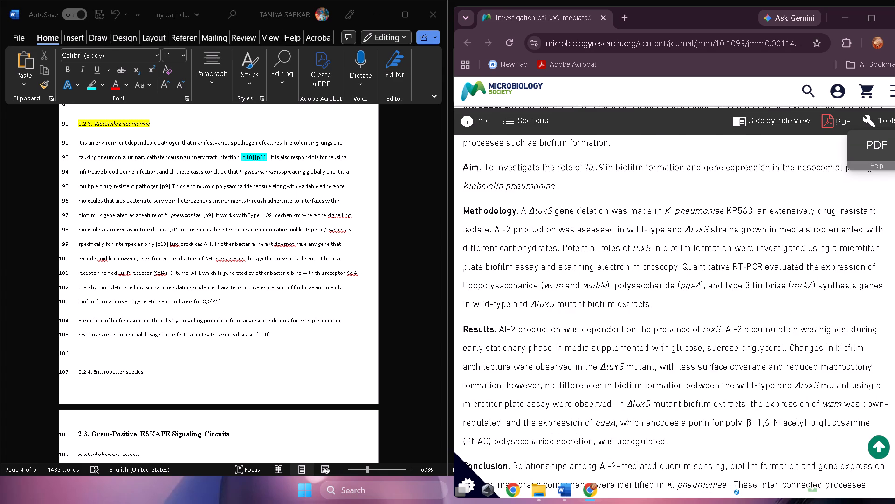
{"action": "key", "text": "Down"}
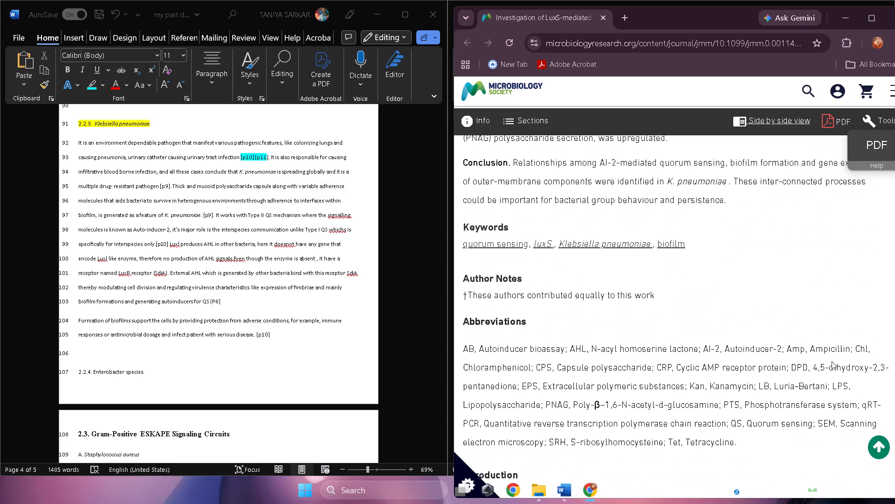
{"action": "key", "text": "Down"}
{"action": "key", "text": "Down"}
{"action": "key", "text": "Down"}
{"action": "key", "text": "Down"}
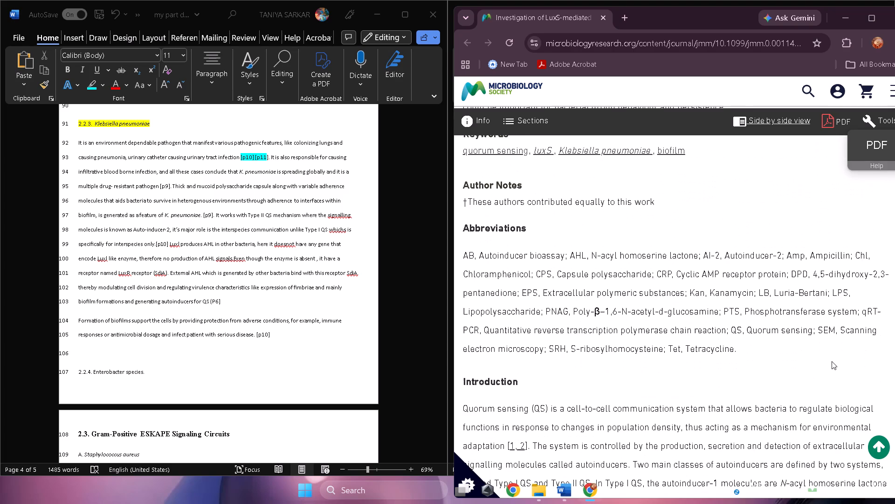
{"action": "key", "text": "Down"}
{"action": "key", "text": "Down"}
{"action": "key", "text": "Down"}
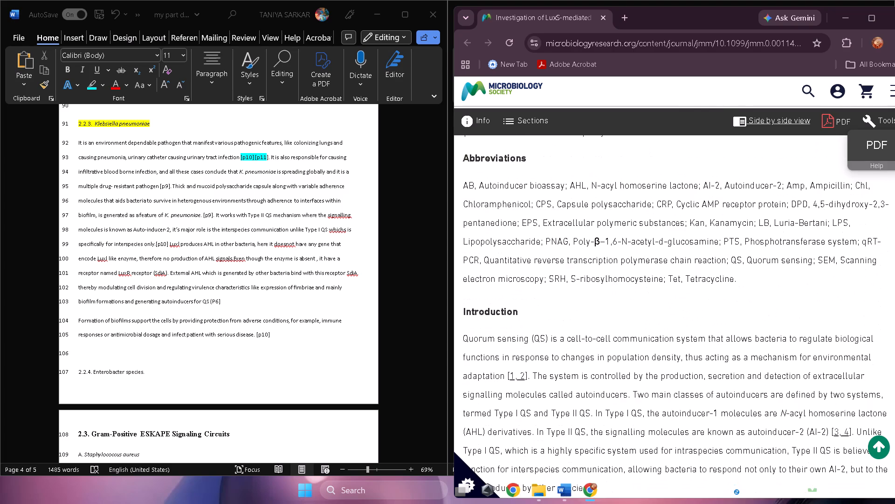
{"action": "key", "text": "Down"}
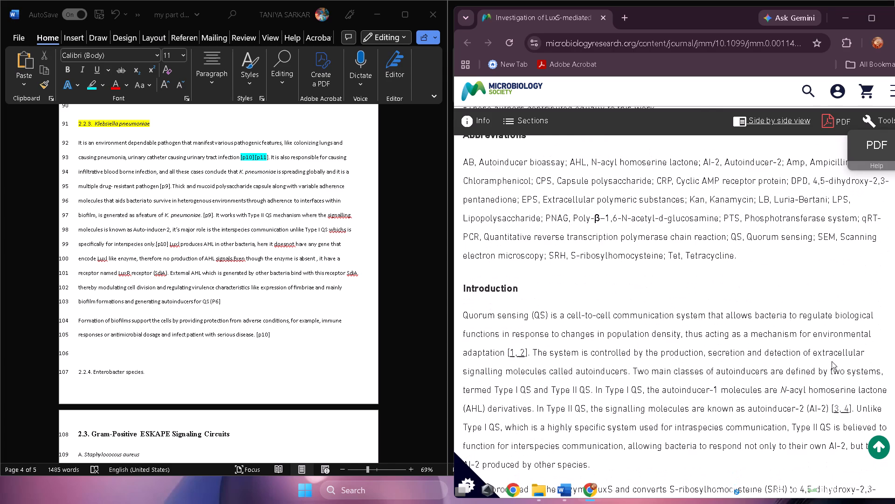
{"action": "key", "text": "Down"}
{"action": "key", "text": "Down"}
{"action": "key", "text": "Down"}
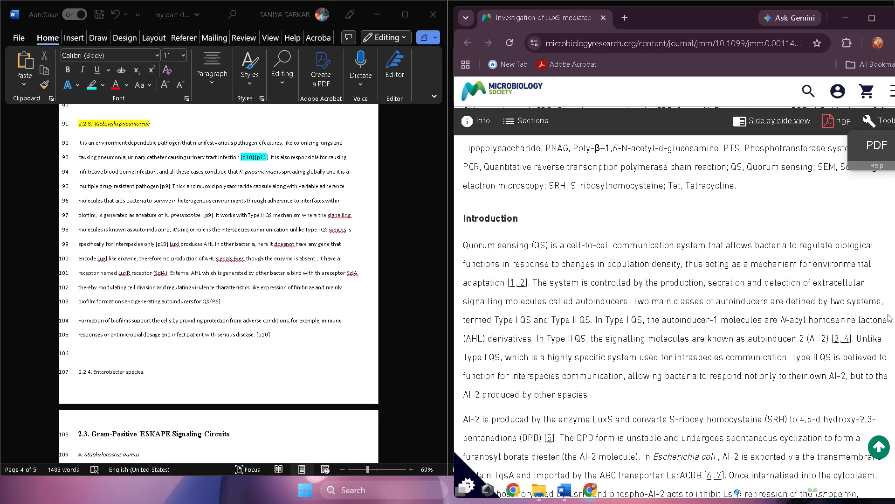
{"action": "left_click", "coordinate": [888, 314]}
{"action": "left_click", "coordinate": [881, 241]}
{"action": "key", "text": "Up"}
{"action": "key", "text": "Up"}
{"action": "key", "text": "Up"}
{"action": "key", "text": "Up"}
{"action": "key", "text": "Up"}
{"action": "key", "text": "Up"}
{"action": "key", "text": "Up"}
{"action": "key", "text": "Up"}
{"action": "key", "text": "Up"}
{"action": "key", "text": "Up"}
{"action": "key", "text": "Up"}
{"action": "key", "text": "Up"}
{"action": "key", "text": "Up"}
{"action": "key", "text": "Up"}
{"action": "key", "text": "Up"}
{"action": "key", "text": "Up"}
{"action": "key", "text": "Up"}
{"action": "key", "text": "Up"}
{"action": "key", "text": "Up"}
{"action": "key", "text": "Up"}
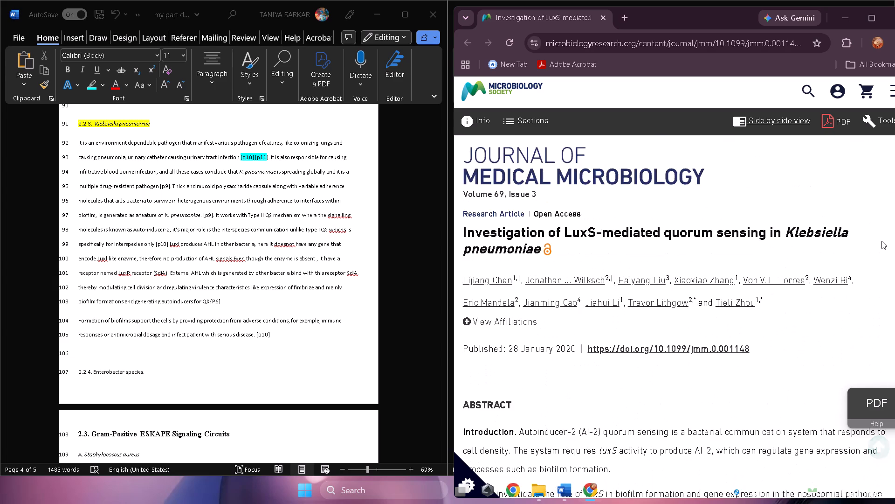
{"action": "right_click", "coordinate": [672, 347]}
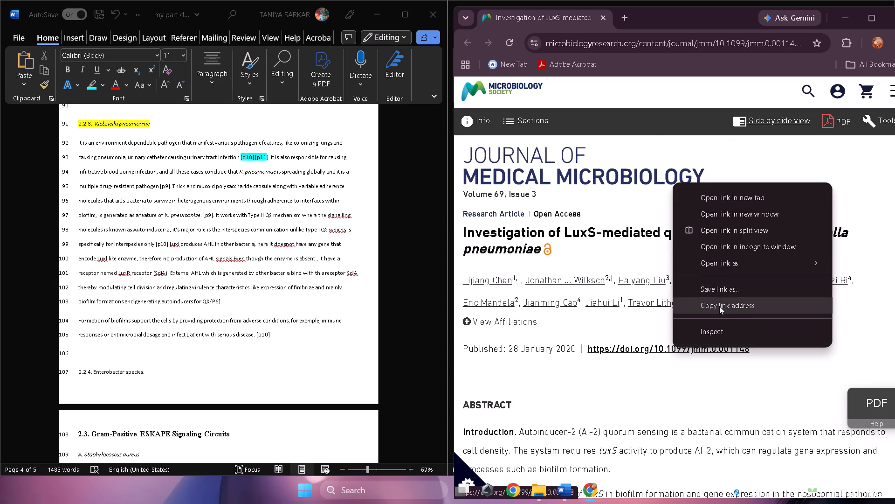
{"action": "left_click", "coordinate": [719, 306]}
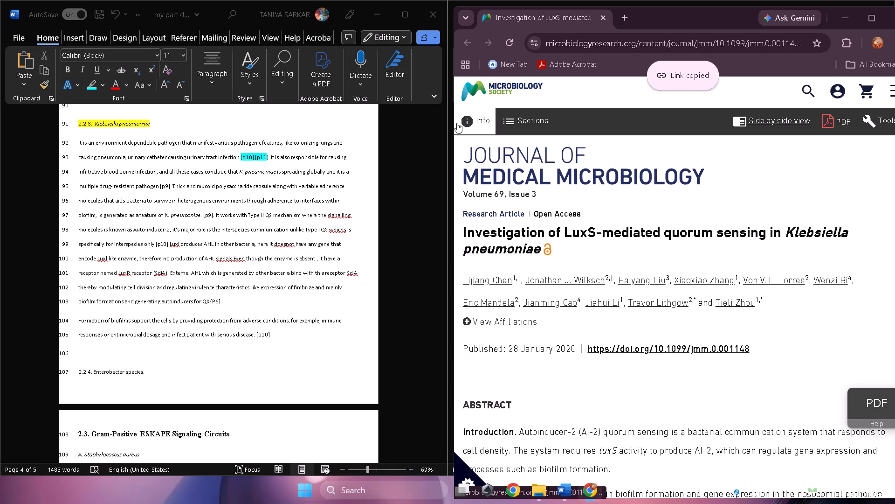
{"action": "left_click", "coordinate": [241, 156]}
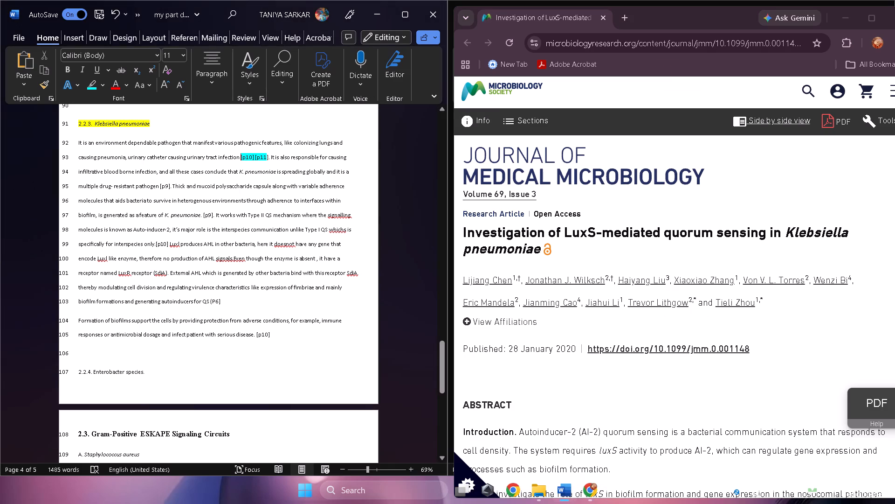
{"action": "key", "text": "ctrl+v"}
{"action": "key", "text": "space"}
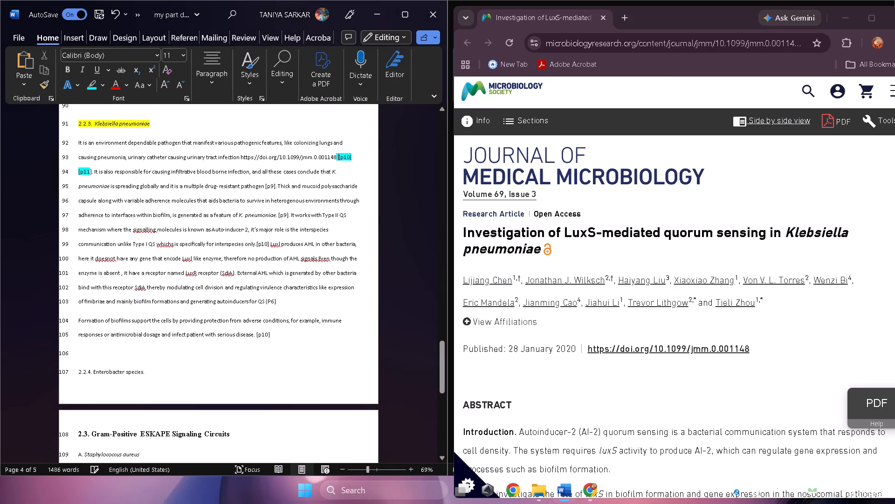
{"action": "left_click", "coordinate": [337, 160]}
{"action": "key", "text": "BackSpace"}
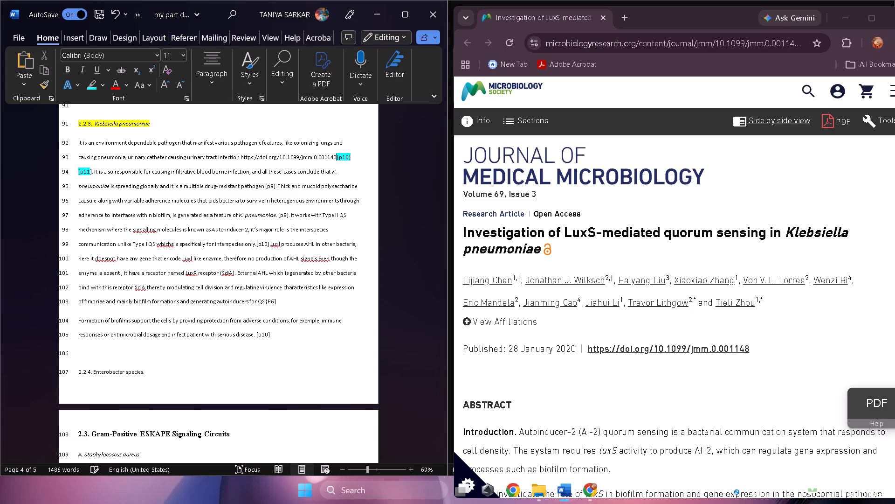
{"action": "type", "text": "."}
{"action": "key", "text": "space"}
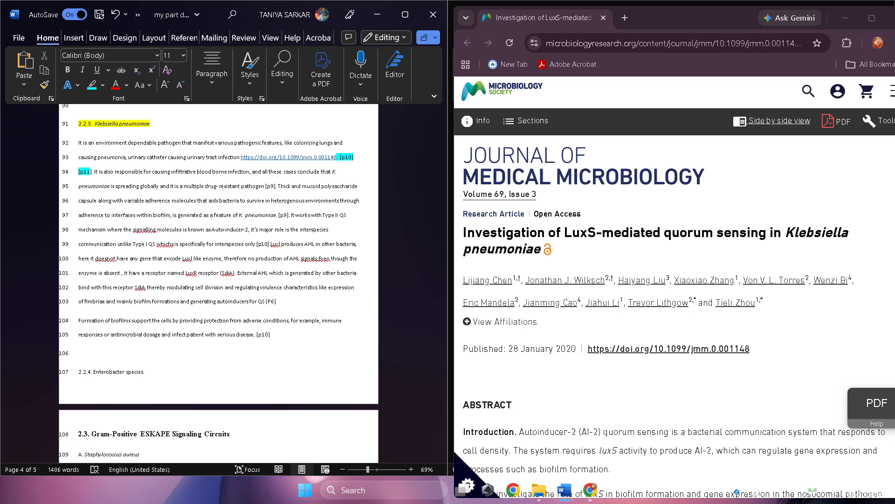
{"action": "key", "text": "BackSpace"}
{"action": "key", "text": "BackSpace"}
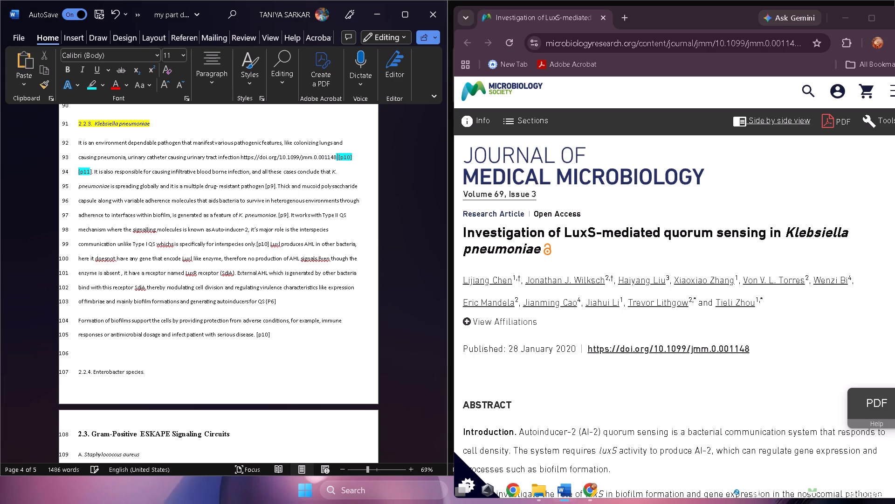
{"action": "key", "text": "BackSpace"}
{"action": "key", "text": "space"}
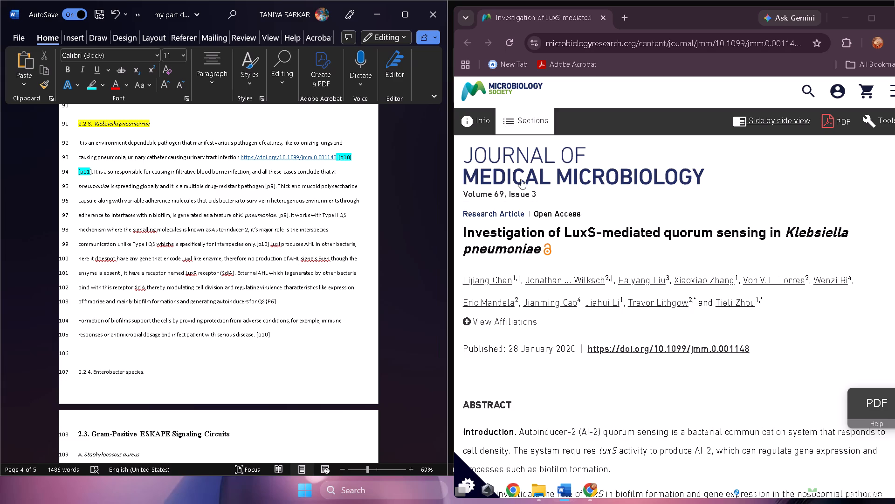
Return to the review plot document and follow the frontiersin.org link cited as [p11] for Enterobacter.
{"action": "left_click", "coordinate": [565, 493]}
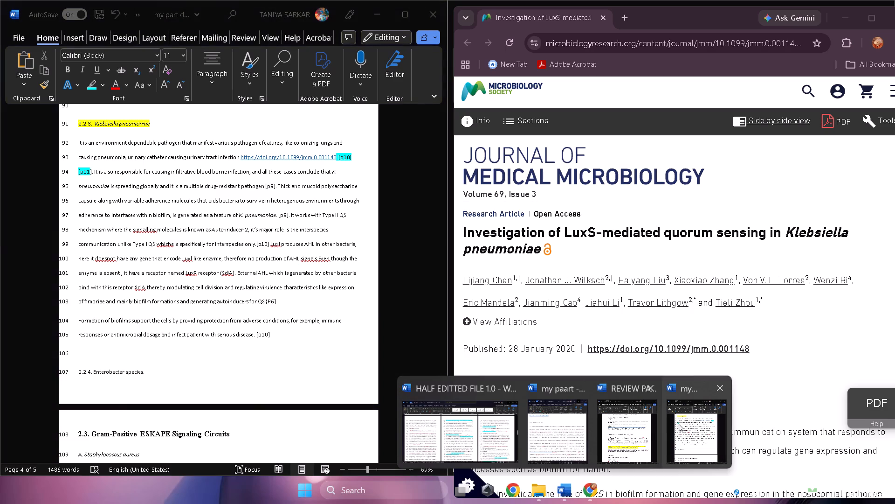
{"action": "left_click", "coordinate": [647, 429]}
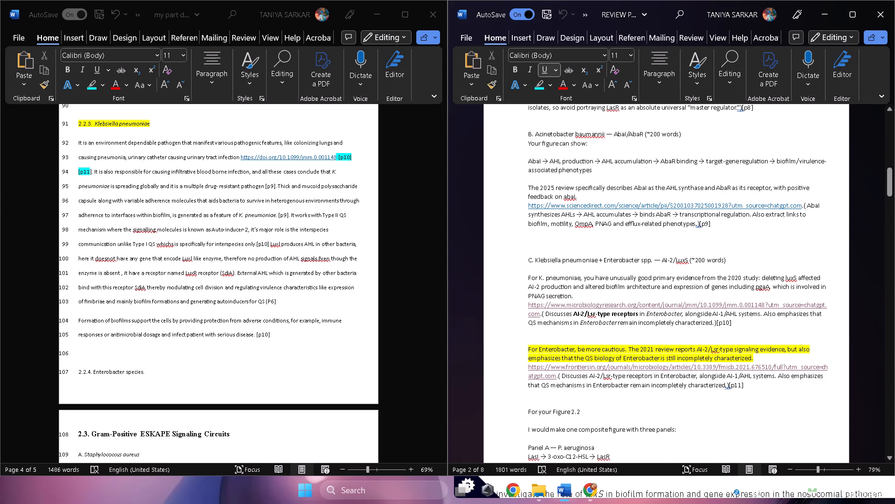
{"action": "left_click", "coordinate": [722, 369]}
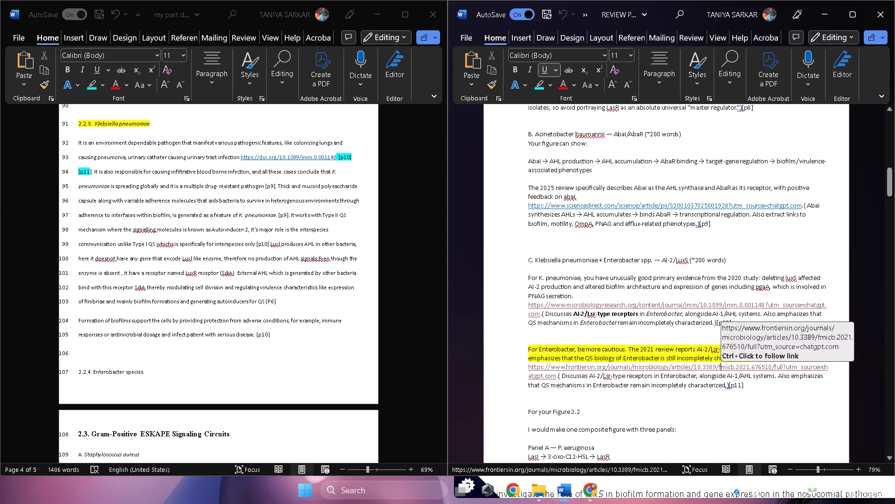
{"action": "left_click", "coordinate": [724, 366], "text": "ctrl"}
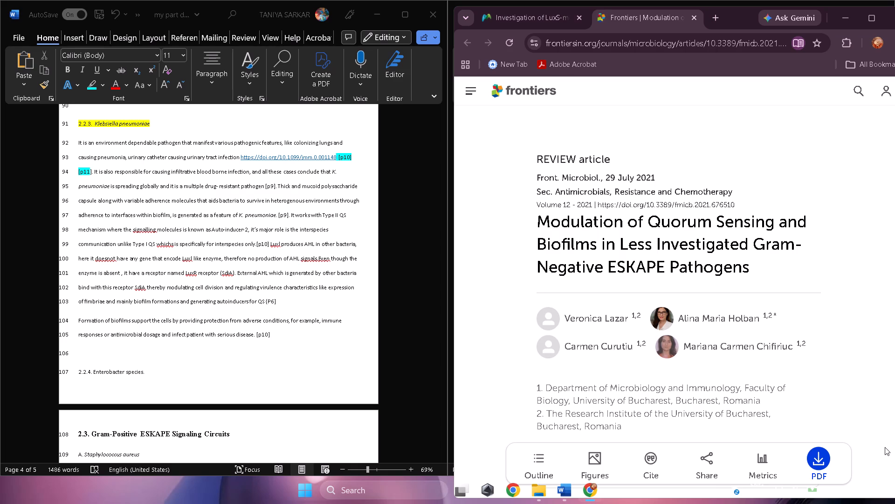
Reject the non-essential cookies on the Frontiers article page.
{"action": "left_click", "coordinate": [862, 358]}
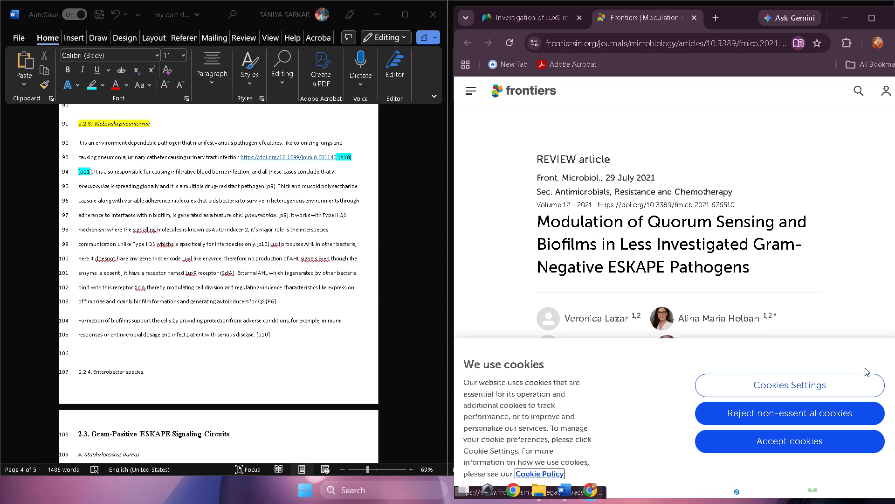
{"action": "left_click", "coordinate": [858, 335]}
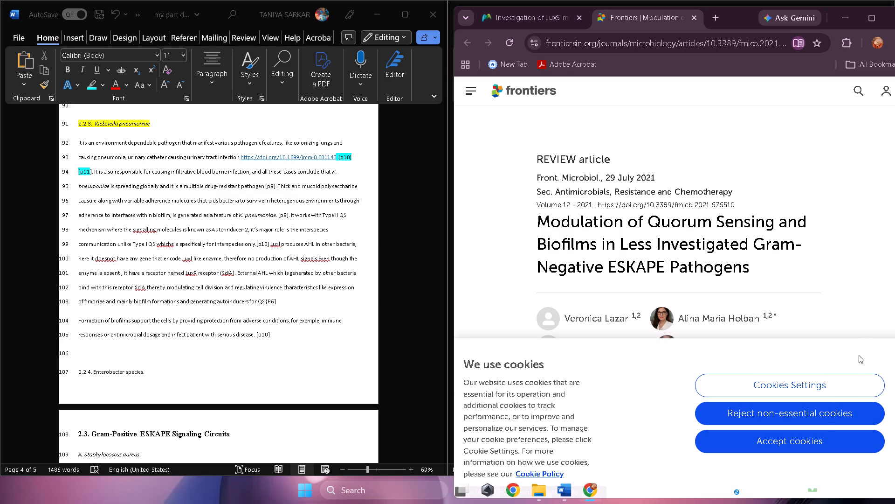
{"action": "left_click", "coordinate": [824, 421]}
{"action": "left_click", "coordinate": [854, 410]}
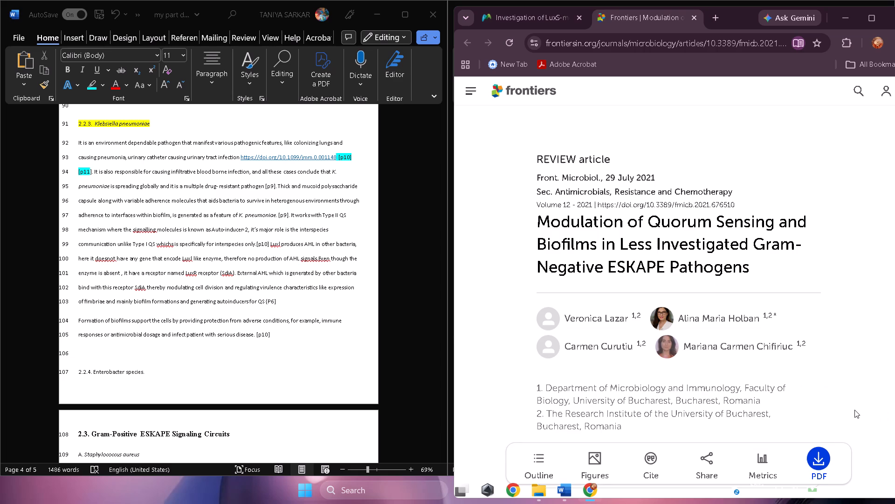
Skim the Frontiers review on Gram-negative ESKAPE pathogens from its abstract through the introduction, Tables 1 and 2 and Acinetobacter discussion to the Klebsiella pneumoniae passage.
{"action": "key", "text": "Right"}
{"action": "key", "text": "Down"}
{"action": "key", "text": "Down"}
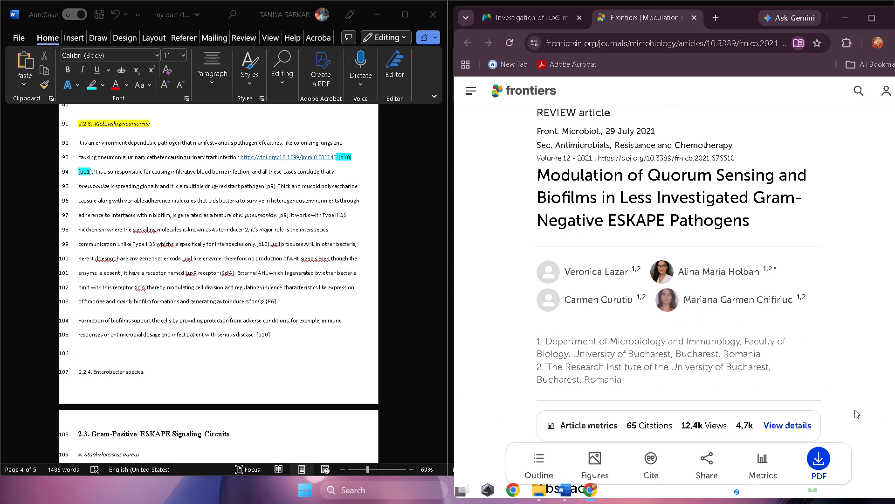
{"action": "key", "text": "Down"}
{"action": "key", "text": "Down"}
{"action": "key", "text": "Down"}
{"action": "key", "text": "Down"}
{"action": "key", "text": "Down"}
{"action": "key", "text": "Down"}
{"action": "key", "text": "Down"}
{"action": "key", "text": "Down"}
{"action": "key", "text": "Down"}
{"action": "key", "text": "Down"}
{"action": "key", "text": "Down"}
{"action": "key", "text": "Down"}
{"action": "key", "text": "Down"}
{"action": "key", "text": "Down"}
{"action": "key", "text": "Down"}
{"action": "key", "text": "Down"}
{"action": "key", "text": "Down"}
{"action": "key", "text": "Down"}
{"action": "key", "text": "Down"}
{"action": "key", "text": "Down"}
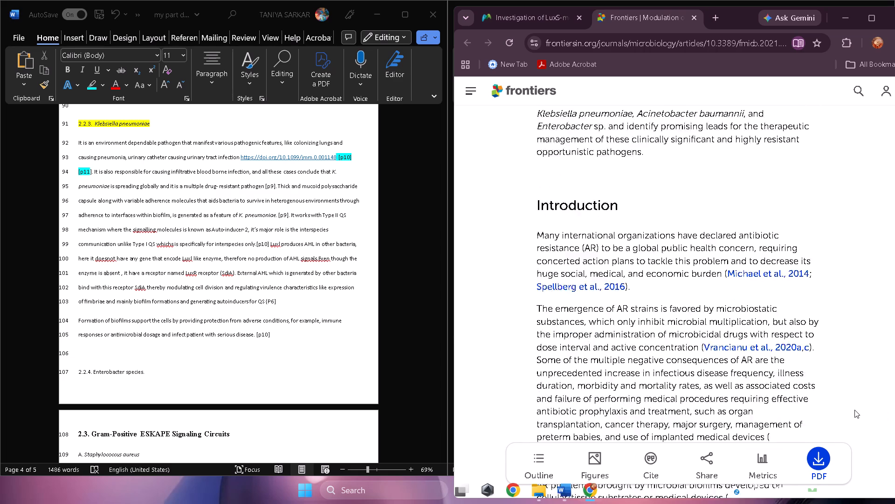
{"action": "key", "text": "Down"}
{"action": "key", "text": "Down"}
{"action": "key", "text": "Down"}
{"action": "key", "text": "Down"}
{"action": "key", "text": "Down"}
{"action": "key", "text": "Down"}
{"action": "key", "text": "Down"}
{"action": "key", "text": "Down"}
{"action": "key", "text": "Down"}
{"action": "key", "text": "Down"}
{"action": "key", "text": "Down"}
{"action": "key", "text": "Down"}
{"action": "key", "text": "Down"}
{"action": "key", "text": "Down"}
{"action": "key", "text": "Down"}
{"action": "key", "text": "Down"}
{"action": "key", "text": "Down"}
{"action": "key", "text": "Down"}
{"action": "key", "text": "Down"}
{"action": "key", "text": "Down"}
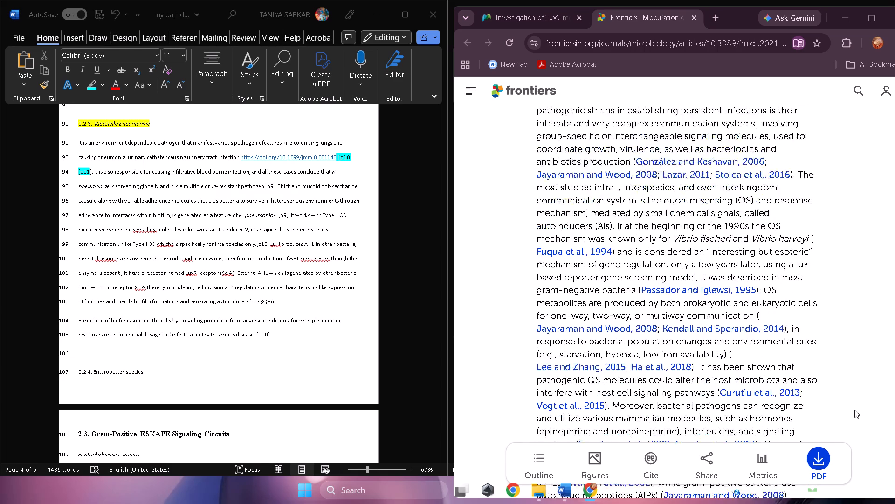
{"action": "key", "text": "Down"}
{"action": "key", "text": "Down"}
{"action": "key", "text": "Down"}
{"action": "key", "text": "Down"}
{"action": "key", "text": "Down"}
{"action": "key", "text": "Down"}
{"action": "key", "text": "Down"}
{"action": "key", "text": "Down"}
{"action": "key", "text": "Down"}
{"action": "key", "text": "Down"}
{"action": "key", "text": "Down"}
{"action": "key", "text": "Down"}
{"action": "key", "text": "Down"}
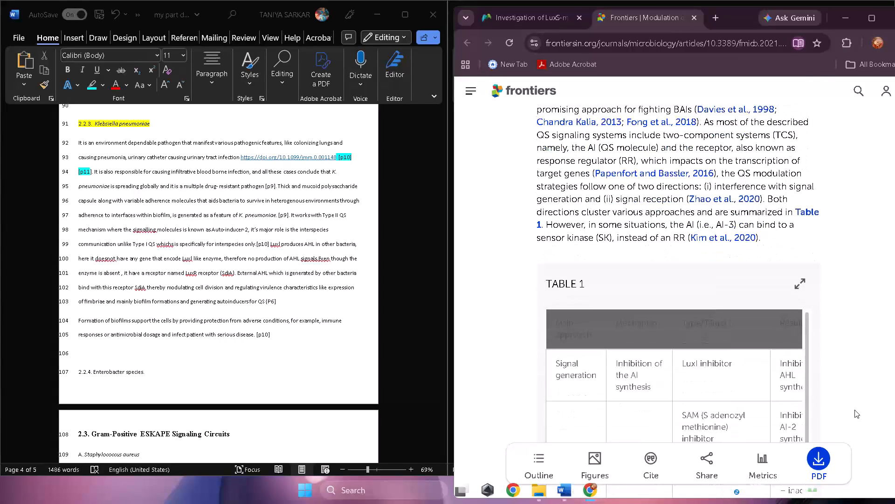
{"action": "key", "text": "Down"}
{"action": "key", "text": "Down"}
{"action": "key", "text": "Down"}
{"action": "key", "text": "Down"}
{"action": "key", "text": "Down"}
{"action": "key", "text": "Down"}
{"action": "key", "text": "Down"}
{"action": "key", "text": "Down"}
{"action": "key", "text": "Down"}
{"action": "key", "text": "Down"}
{"action": "key", "text": "Down"}
{"action": "key", "text": "Down"}
{"action": "key", "text": "Down"}
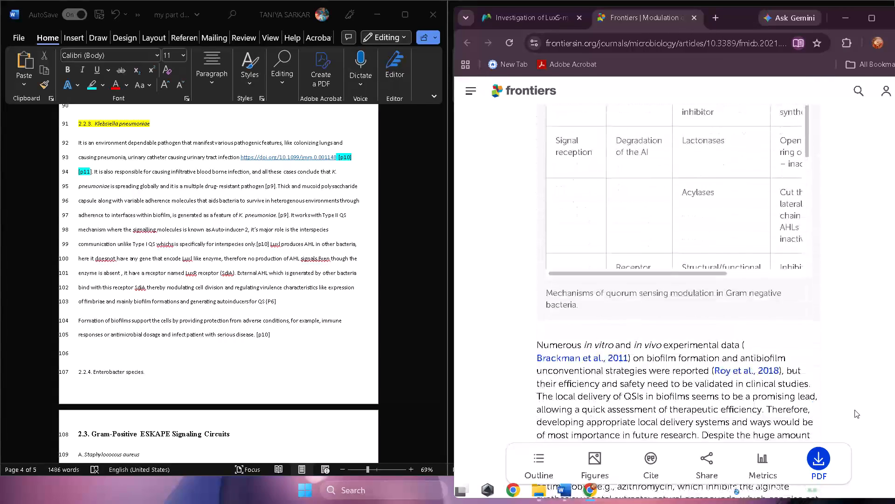
{"action": "key", "text": "Down"}
{"action": "key", "text": "Down"}
{"action": "key", "text": "Down"}
{"action": "key", "text": "Down"}
{"action": "key", "text": "Down"}
{"action": "key", "text": "Down"}
{"action": "key", "text": "Down"}
{"action": "key", "text": "Down"}
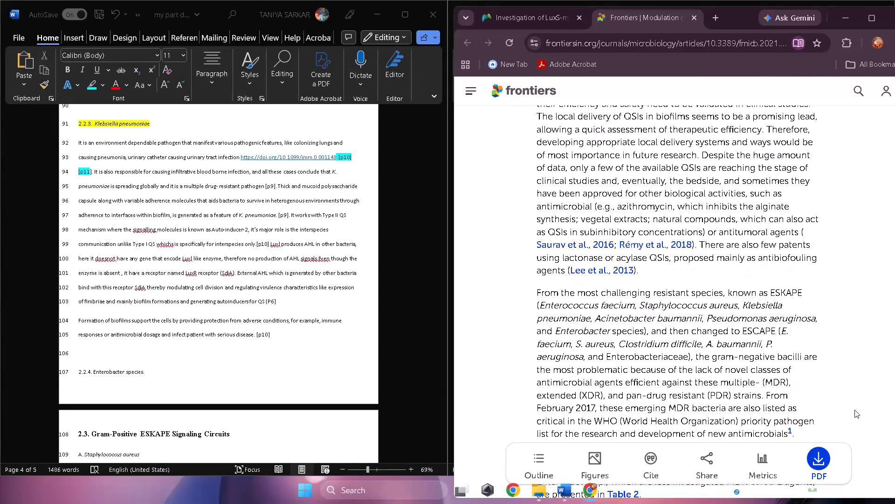
{"action": "key", "text": "Down"}
{"action": "key", "text": "Down"}
{"action": "key", "text": "Down"}
{"action": "key", "text": "Down"}
{"action": "key", "text": "Down"}
{"action": "key", "text": "Down"}
{"action": "key", "text": "Down"}
{"action": "key", "text": "Down"}
{"action": "key", "text": "Down"}
{"action": "key", "text": "Down"}
{"action": "key", "text": "Down"}
{"action": "key", "text": "Down"}
{"action": "key", "text": "Down"}
{"action": "key", "text": "Down"}
{"action": "key", "text": "Down"}
{"action": "key", "text": "Down"}
{"action": "key", "text": "Down"}
{"action": "key", "text": "Down"}
{"action": "key", "text": "Down"}
{"action": "key", "text": "Down"}
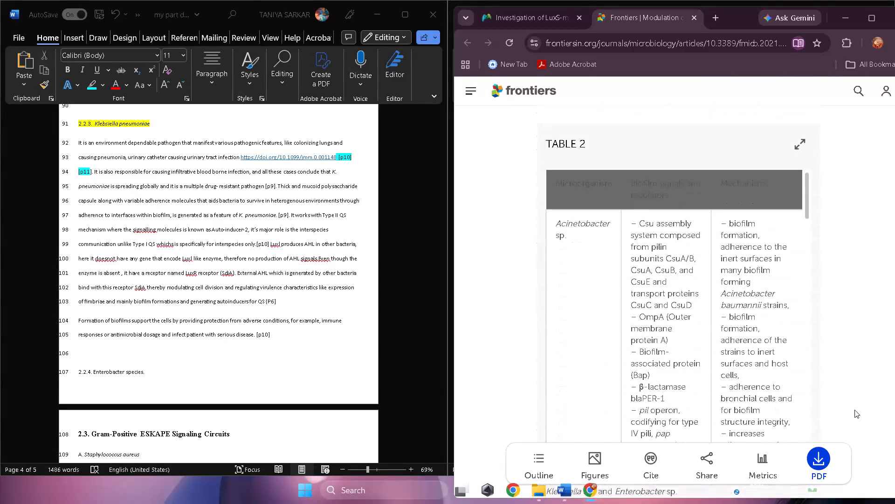
{"action": "key", "text": "Down"}
{"action": "key", "text": "Down"}
{"action": "key", "text": "Down"}
{"action": "key", "text": "Down"}
{"action": "key", "text": "Down"}
{"action": "key", "text": "Down"}
{"action": "key", "text": "Down"}
{"action": "key", "text": "Down"}
{"action": "key", "text": "Down"}
{"action": "key", "text": "Down"}
{"action": "key", "text": "Down"}
{"action": "key", "text": "Down"}
{"action": "key", "text": "Down"}
{"action": "key", "text": "Down"}
{"action": "key", "text": "Down"}
{"action": "key", "text": "Down"}
{"action": "key", "text": "Down"}
{"action": "key", "text": "Down"}
{"action": "key", "text": "Down"}
{"action": "key", "text": "Down"}
{"action": "key", "text": "Down"}
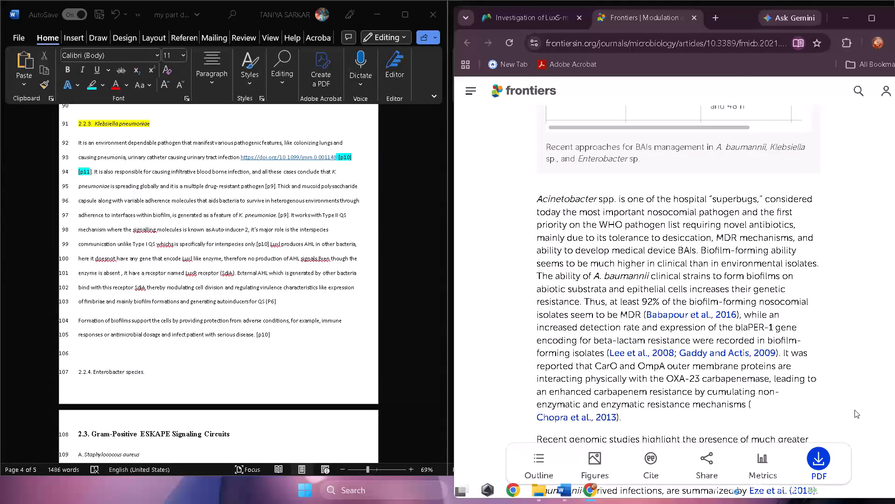
{"action": "key", "text": "Down"}
{"action": "key", "text": "Down"}
{"action": "key", "text": "Down"}
{"action": "key", "text": "Down"}
{"action": "key", "text": "Down"}
{"action": "key", "text": "Down"}
{"action": "key", "text": "Down"}
{"action": "key", "text": "Down"}
{"action": "key", "text": "Down"}
{"action": "key", "text": "Down"}
{"action": "key", "text": "Down"}
{"action": "key", "text": "Down"}
{"action": "key", "text": "Down"}
{"action": "key", "text": "Down"}
{"action": "key", "text": "Down"}
{"action": "key", "text": "Down"}
{"action": "key", "text": "Down"}
{"action": "key", "text": "Down"}
{"action": "key", "text": "Down"}
{"action": "key", "text": "Down"}
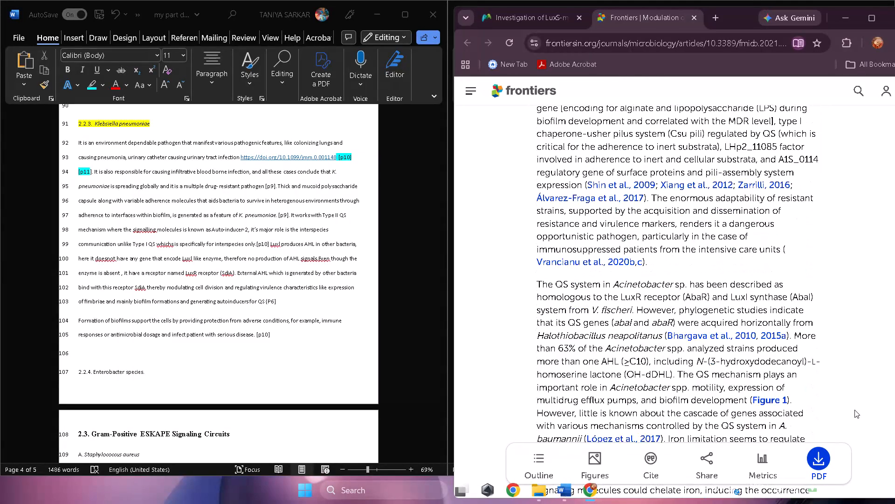
{"action": "key", "text": "Down"}
{"action": "key", "text": "Down"}
{"action": "key", "text": "Down"}
{"action": "key", "text": "Down"}
{"action": "key", "text": "Down"}
{"action": "key", "text": "Down"}
{"action": "key", "text": "Down"}
{"action": "key", "text": "Down"}
{"action": "key", "text": "Down"}
{"action": "key", "text": "Down"}
{"action": "key", "text": "Down"}
{"action": "key", "text": "Down"}
{"action": "key", "text": "Down"}
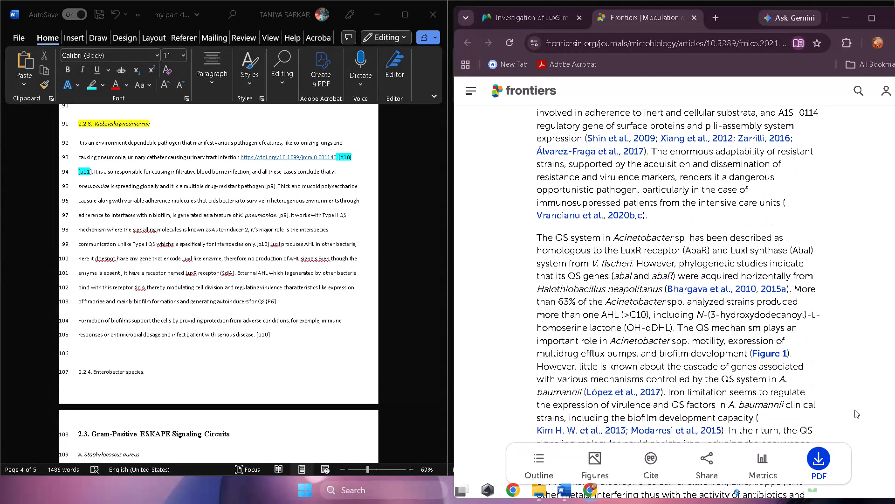
{"action": "key", "text": "Down"}
{"action": "key", "text": "Down"}
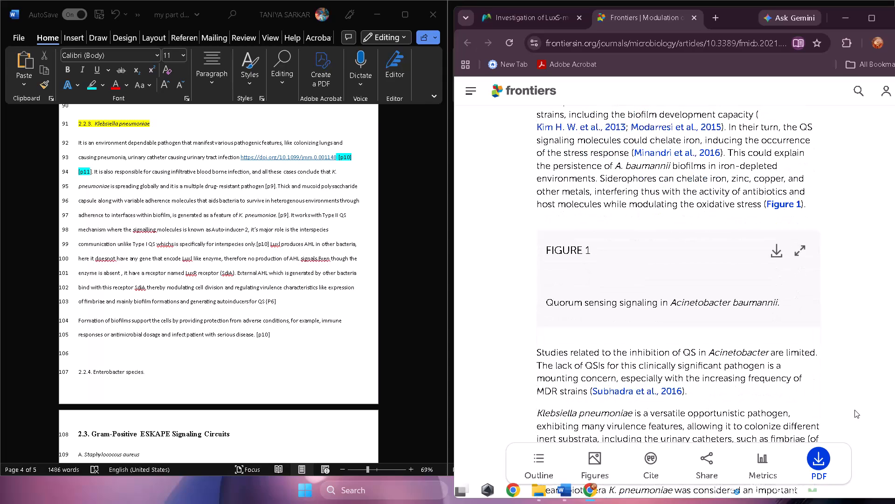
Read on in the Frontiers review from Klebsiella pneumoniae through the Enterobacter quorum-sensing passage and Figure 3 to the Natural QS Modulators section.
{"action": "key", "text": "Down"}
{"action": "key", "text": "Down"}
{"action": "key", "text": "Down"}
{"action": "key", "text": "Down"}
{"action": "key", "text": "Down"}
{"action": "key", "text": "Down"}
{"action": "key", "text": "Down"}
{"action": "key", "text": "Down"}
{"action": "key", "text": "Down"}
{"action": "key", "text": "Down"}
{"action": "key", "text": "Down"}
{"action": "key", "text": "Down"}
{"action": "key", "text": "Down"}
{"action": "key", "text": "Down"}
{"action": "key", "text": "Down"}
{"action": "key", "text": "Down"}
{"action": "key", "text": "Down"}
{"action": "key", "text": "Down"}
{"action": "key", "text": "Down"}
{"action": "key", "text": "Down"}
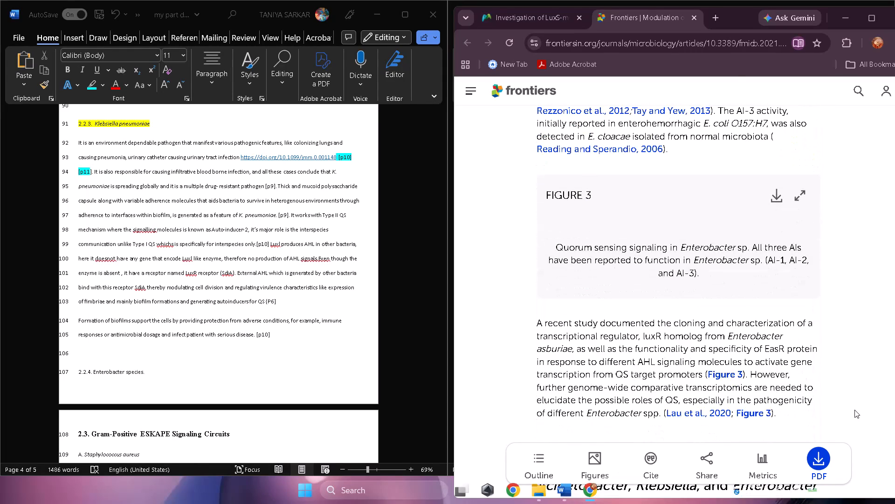
{"action": "key", "text": "Down"}
{"action": "key", "text": "Down"}
{"action": "key", "text": "Down"}
{"action": "key", "text": "Down"}
{"action": "key", "text": "Down"}
{"action": "key", "text": "Down"}
{"action": "key", "text": "Down"}
{"action": "key", "text": "Down"}
{"action": "key", "text": "Down"}
{"action": "key", "text": "Down"}
{"action": "key", "text": "Down"}
{"action": "key", "text": "Down"}
{"action": "key", "text": "Down"}
{"action": "key", "text": "Down"}
{"action": "key", "text": "Down"}
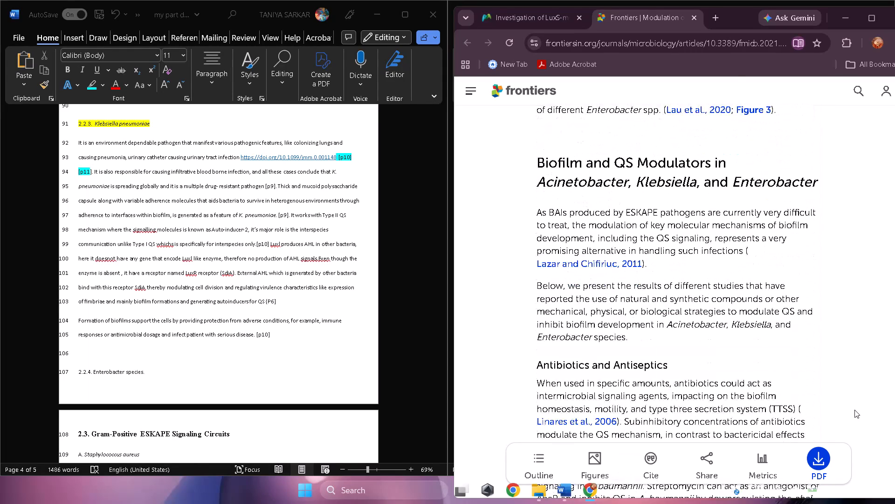
{"action": "key", "text": "Down"}
{"action": "key", "text": "Down"}
{"action": "key", "text": "Down"}
{"action": "key", "text": "Down"}
{"action": "key", "text": "Down"}
{"action": "key", "text": "Down"}
{"action": "key", "text": "Down"}
{"action": "key", "text": "Down"}
{"action": "key", "text": "Down"}
{"action": "key", "text": "Down"}
{"action": "key", "text": "Down"}
{"action": "key", "text": "Down"}
{"action": "key", "text": "Down"}
{"action": "key", "text": "Down"}
{"action": "key", "text": "Down"}
{"action": "key", "text": "Down"}
{"action": "key", "text": "Down"}
{"action": "key", "text": "Down"}
{"action": "key", "text": "Down"}
{"action": "key", "text": "Down"}
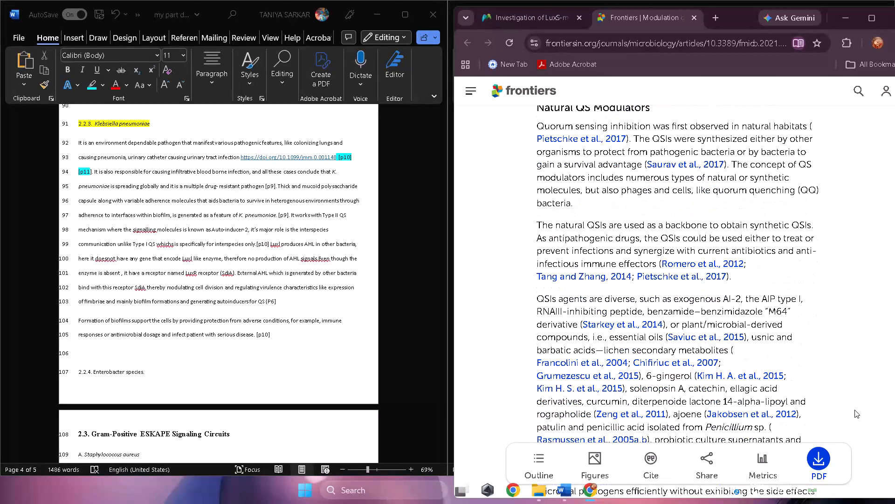
{"action": "key", "text": "Up"}
{"action": "key", "text": "Up"}
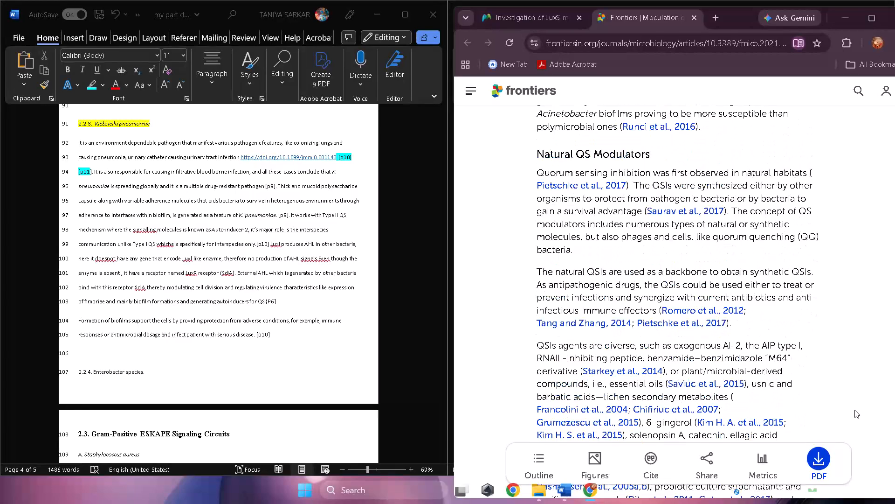
{"action": "left_click", "coordinate": [869, 180]}
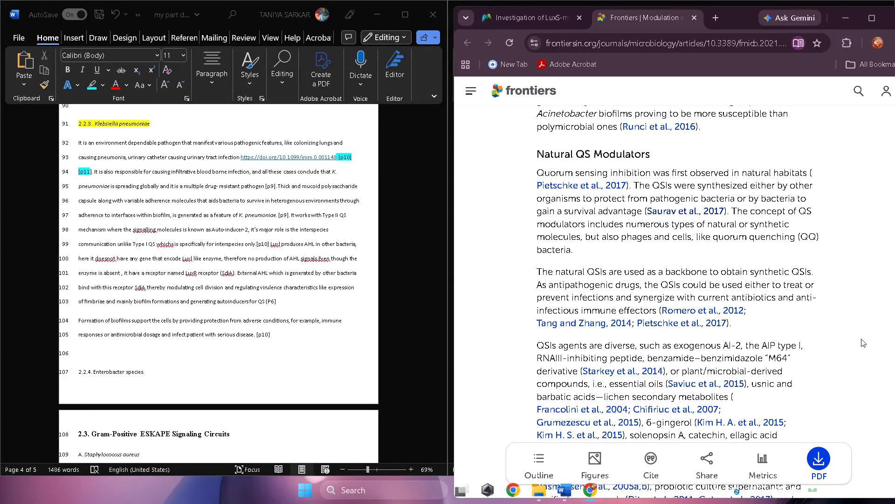
{"action": "left_click", "coordinate": [856, 364]}
{"action": "key", "text": "Up"}
{"action": "key", "text": "Up"}
{"action": "key", "text": "Up"}
{"action": "key", "text": "Up"}
{"action": "key", "text": "Up"}
{"action": "key", "text": "Up"}
{"action": "key", "text": "Up"}
{"action": "key", "text": "Up"}
{"action": "key", "text": "Up"}
{"action": "key", "text": "Up"}
{"action": "key", "text": "Up"}
{"action": "key", "text": "Up"}
{"action": "key", "text": "Up"}
{"action": "key", "text": "Up"}
{"action": "key", "text": "Up"}
{"action": "key", "text": "Up"}
{"action": "key", "text": "Up"}
{"action": "key", "text": "Up"}
{"action": "key", "text": "Up"}
{"action": "key", "text": "Up"}
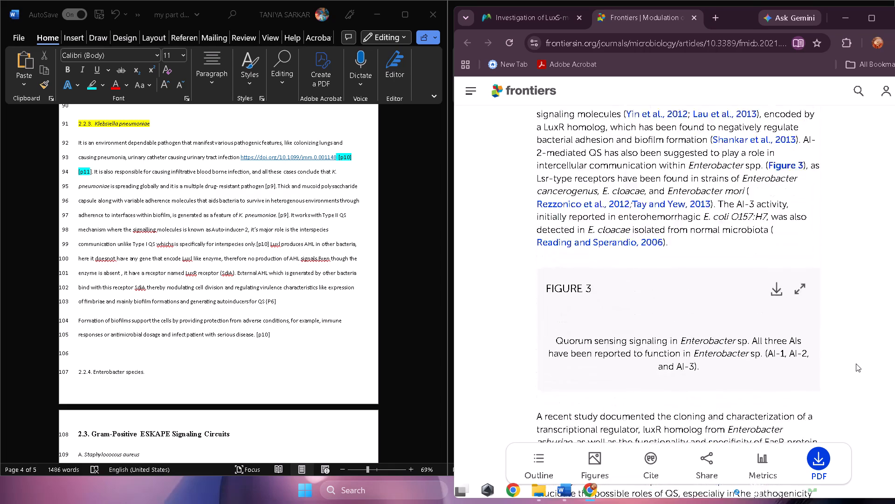
{"action": "key", "text": "Up"}
{"action": "key", "text": "Up"}
{"action": "key", "text": "Up"}
{"action": "key", "text": "Up"}
{"action": "key", "text": "Up"}
{"action": "key", "text": "Up"}
{"action": "key", "text": "Up"}
{"action": "key", "text": "Up"}
{"action": "key", "text": "Up"}
{"action": "key", "text": "Up"}
{"action": "key", "text": "Up"}
{"action": "key", "text": "Up"}
{"action": "key", "text": "Up"}
{"action": "key", "text": "Up"}
{"action": "key", "text": "Up"}
{"action": "key", "text": "Up"}
{"action": "key", "text": "Up"}
{"action": "key", "text": "Up"}
{"action": "key", "text": "Up"}
{"action": "key", "text": "Up"}
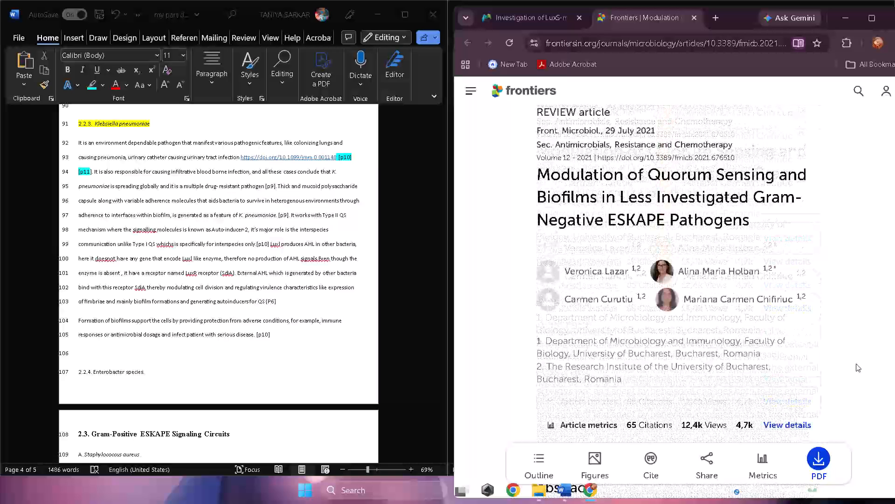
{"action": "right_click", "coordinate": [717, 153]}
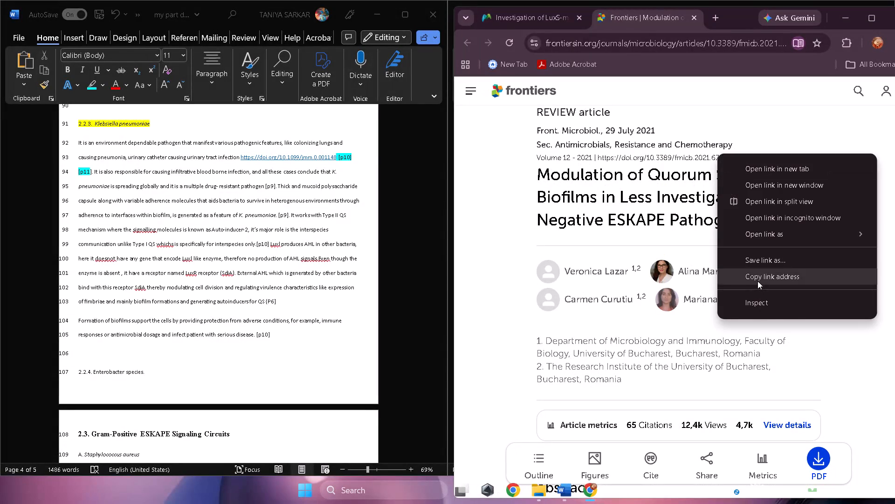
{"action": "left_click", "coordinate": [757, 281]}
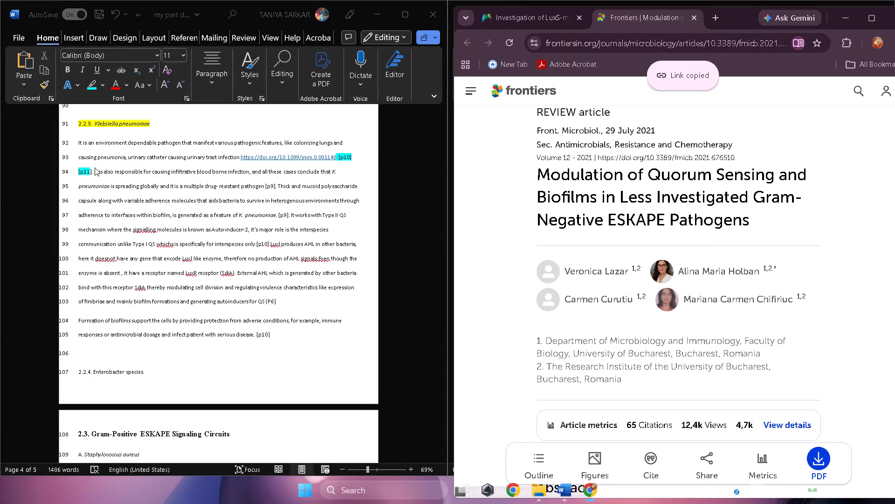
{"action": "left_click", "coordinate": [93, 170]}
{"action": "left_click", "coordinate": [90, 173]}
{"action": "left_click", "coordinate": [91, 173]}
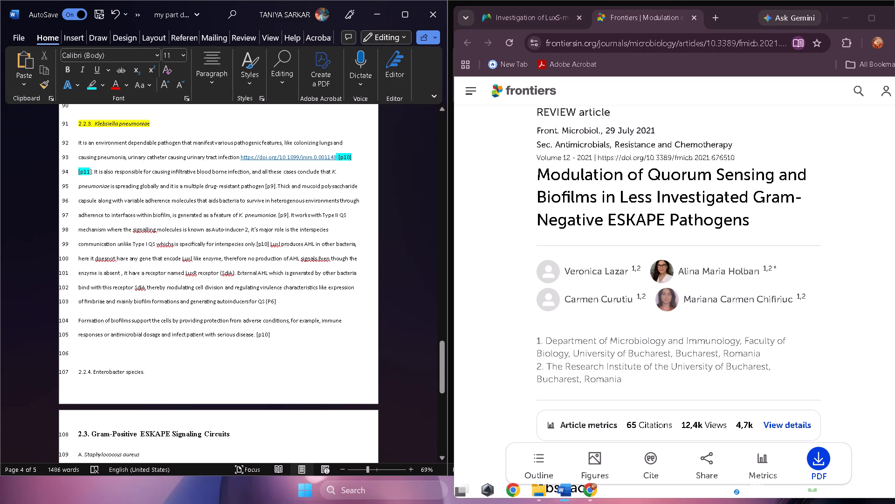
{"action": "key", "text": "ctrl+v"}
{"action": "key", "text": "space"}
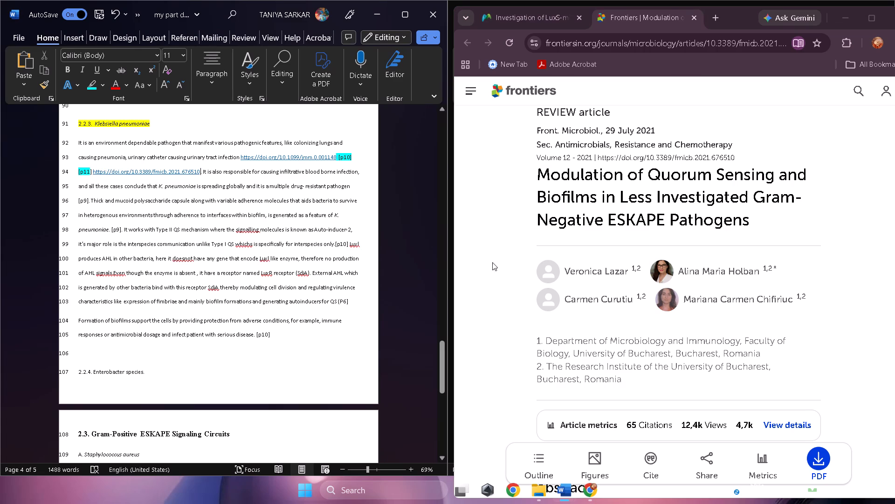
Return to the review plot document and follow the sciencedirect.com link cited as [p9] for Acinetobacter baumannii.
{"action": "left_click", "coordinate": [572, 487]}
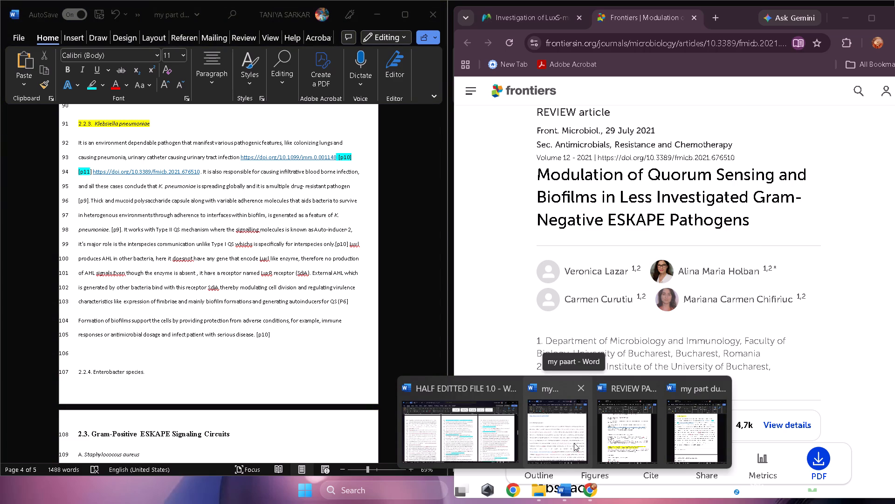
{"action": "left_click", "coordinate": [616, 437]}
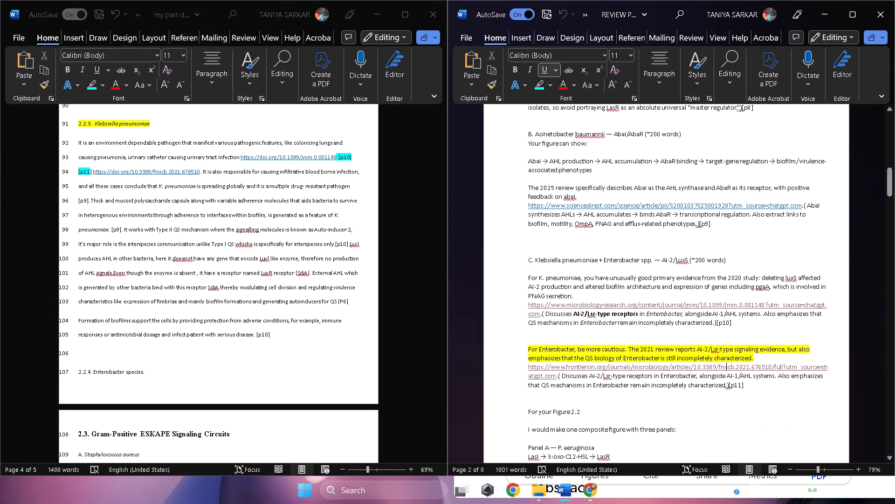
{"action": "left_click", "coordinate": [755, 207]}
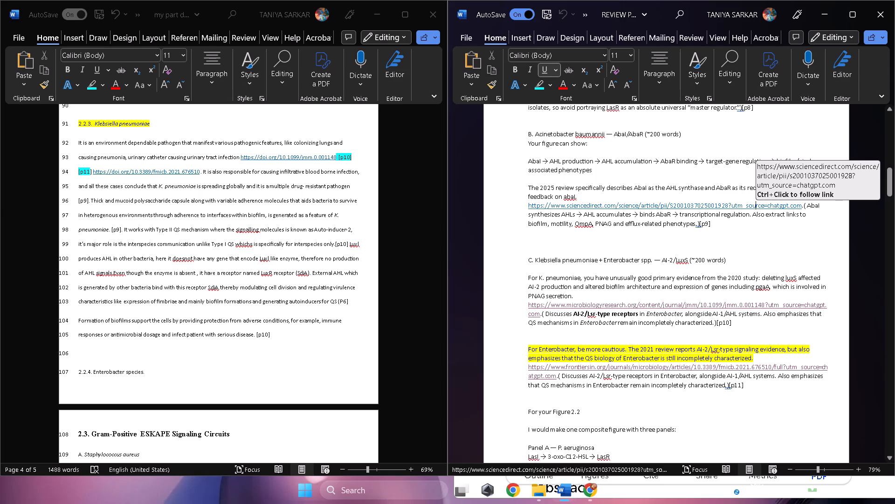
{"action": "left_click", "coordinate": [755, 207], "text": "ctrl"}
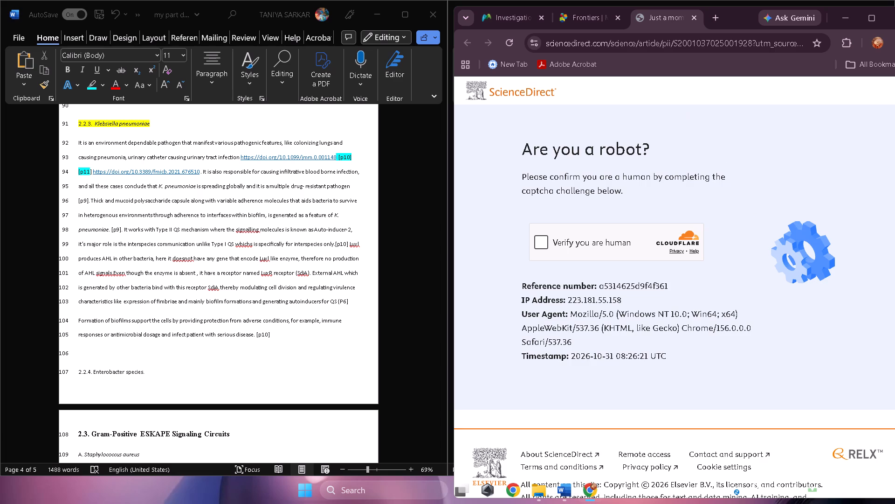
Complete the human verification on ScienceDirect.
{"action": "left_click", "coordinate": [545, 244]}
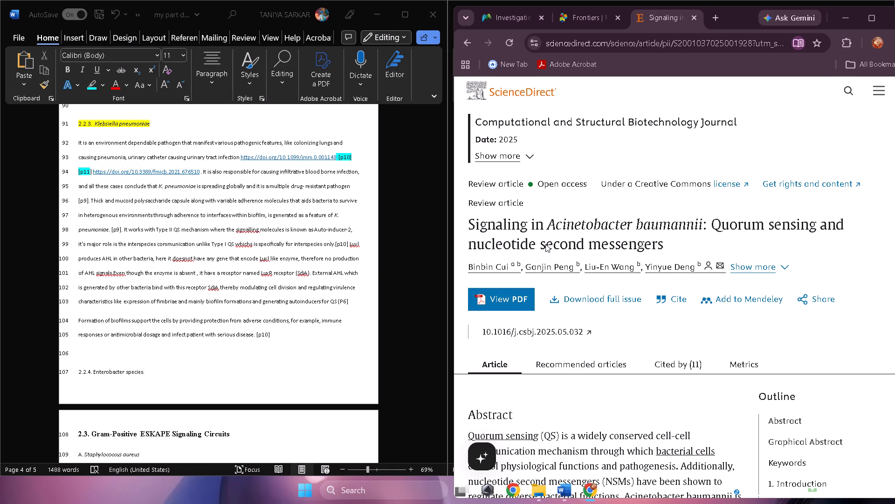
Copy the DOI link 10.1016/j.csbj.2025.05.032 of the Acinetobacter baumannii signaling review.
{"action": "right_click", "coordinate": [537, 335]}
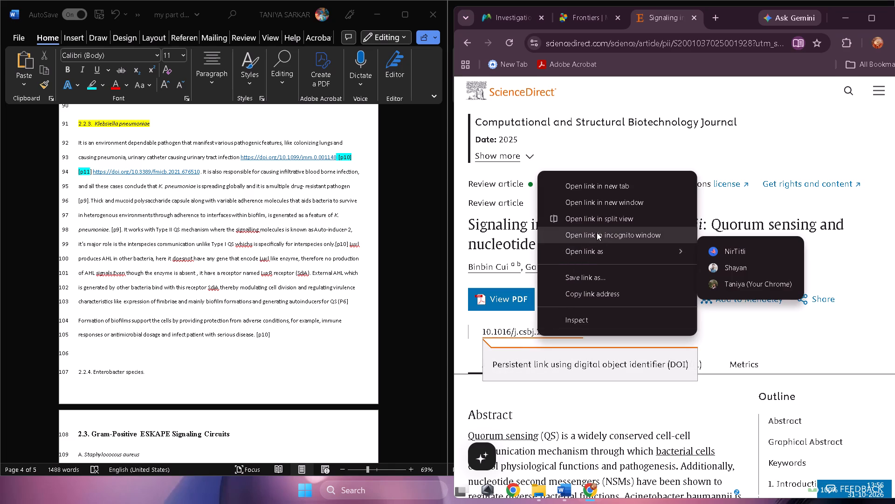
{"action": "left_click", "coordinate": [588, 300]}
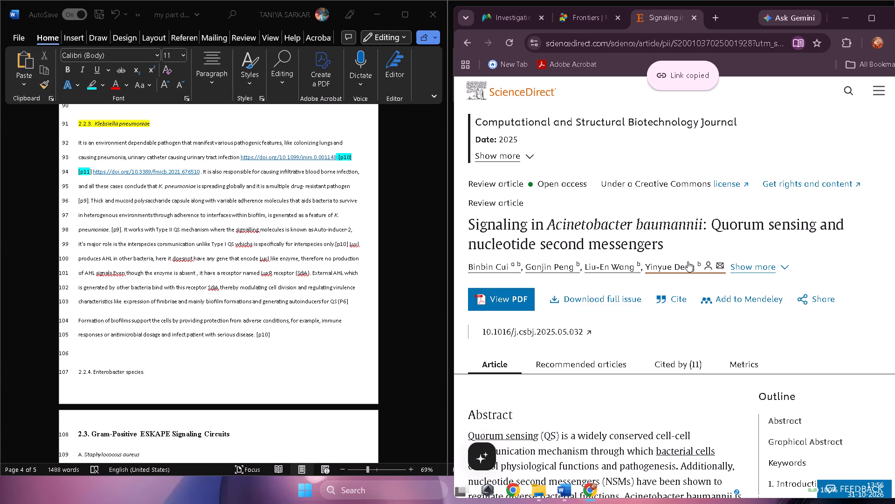
Read through the Acinetobacter baumannii signaling review from the abstract to the quorum-sensing systems section, checking its content against the draft's [p9] citations.
{"action": "left_click", "coordinate": [894, 311]}
{"action": "left_click", "coordinate": [878, 299]}
{"action": "left_click", "coordinate": [877, 181]}
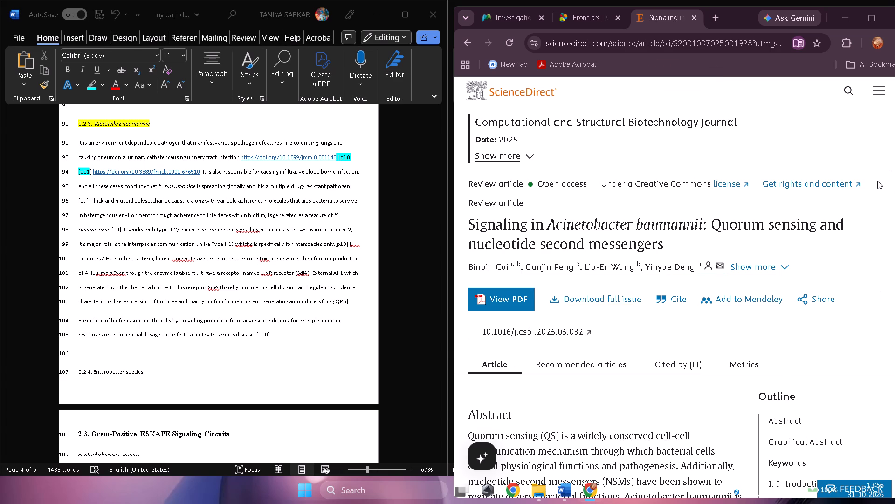
{"action": "key", "text": "Down"}
{"action": "key", "text": "Down"}
{"action": "key", "text": "Down"}
{"action": "key", "text": "Down"}
{"action": "key", "text": "Down"}
{"action": "key", "text": "Down"}
{"action": "key", "text": "Down"}
{"action": "key", "text": "Down"}
{"action": "key", "text": "Down"}
{"action": "key", "text": "Down"}
{"action": "key", "text": "Down"}
{"action": "key", "text": "Down"}
{"action": "key", "text": "Down"}
{"action": "key", "text": "Down"}
{"action": "key", "text": "Down"}
{"action": "key", "text": "Down"}
{"action": "key", "text": "Down"}
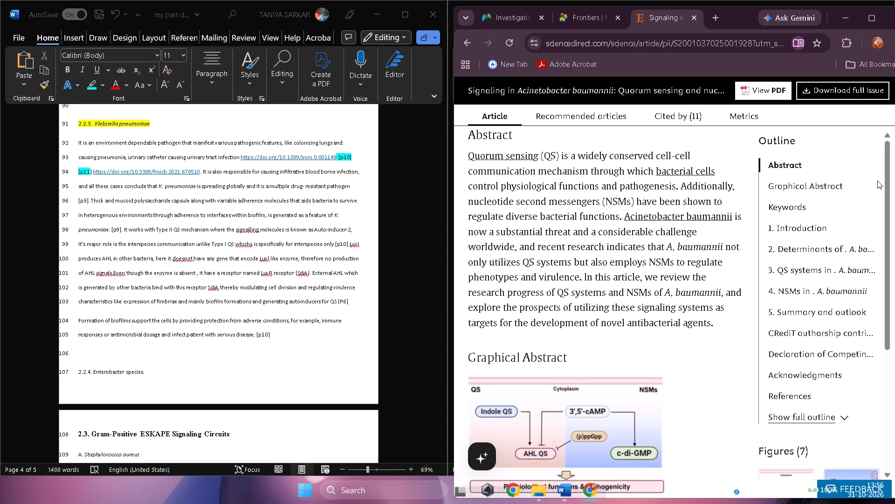
{"action": "key", "text": "Down"}
{"action": "key", "text": "Down"}
{"action": "key", "text": "Down"}
{"action": "key", "text": "Down"}
{"action": "key", "text": "Down"}
{"action": "key", "text": "Down"}
{"action": "key", "text": "Down"}
{"action": "key", "text": "Down"}
{"action": "key", "text": "Down"}
{"action": "key", "text": "Down"}
{"action": "key", "text": "Down"}
{"action": "key", "text": "Down"}
{"action": "key", "text": "Down"}
{"action": "key", "text": "Down"}
{"action": "key", "text": "Down"}
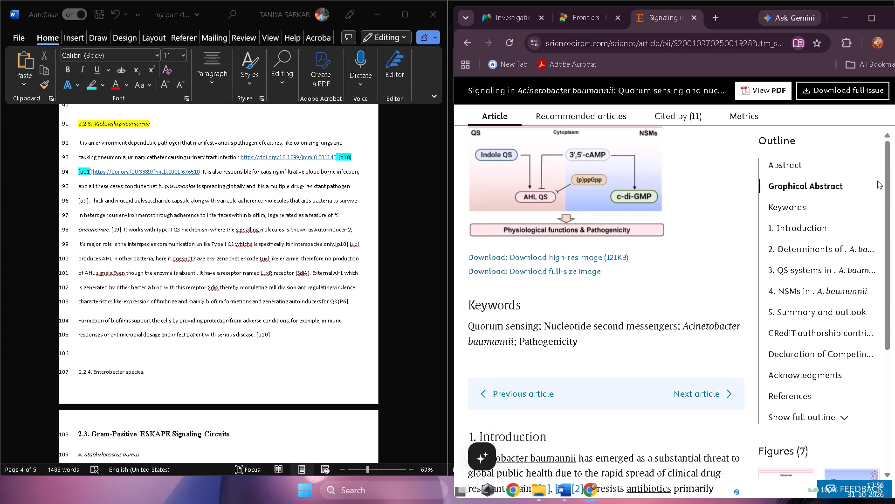
{"action": "key", "text": "Down"}
{"action": "key", "text": "Down"}
{"action": "key", "text": "Down"}
{"action": "key", "text": "Down"}
{"action": "key", "text": "Down"}
{"action": "key", "text": "Down"}
{"action": "key", "text": "Down"}
{"action": "key", "text": "Down"}
{"action": "key", "text": "Down"}
{"action": "key", "text": "Down"}
{"action": "key", "text": "Down"}
{"action": "key", "text": "Down"}
{"action": "key", "text": "Down"}
{"action": "key", "text": "Down"}
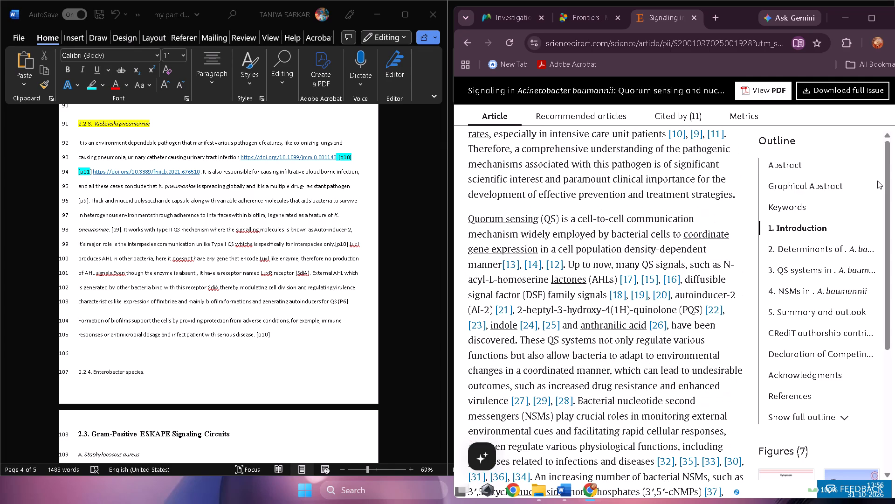
{"action": "key", "text": "Down"}
{"action": "key", "text": "Down"}
{"action": "key", "text": "Down"}
{"action": "key", "text": "Down"}
{"action": "key", "text": "Down"}
{"action": "key", "text": "Down"}
{"action": "key", "text": "Down"}
{"action": "key", "text": "Down"}
{"action": "key", "text": "Down"}
{"action": "key", "text": "Down"}
{"action": "key", "text": "Down"}
{"action": "key", "text": "Down"}
{"action": "key", "text": "Down"}
{"action": "key", "text": "Down"}
{"action": "key", "text": "Down"}
{"action": "key", "text": "Down"}
{"action": "key", "text": "Down"}
{"action": "key", "text": "Down"}
{"action": "key", "text": "Down"}
{"action": "key", "text": "Down"}
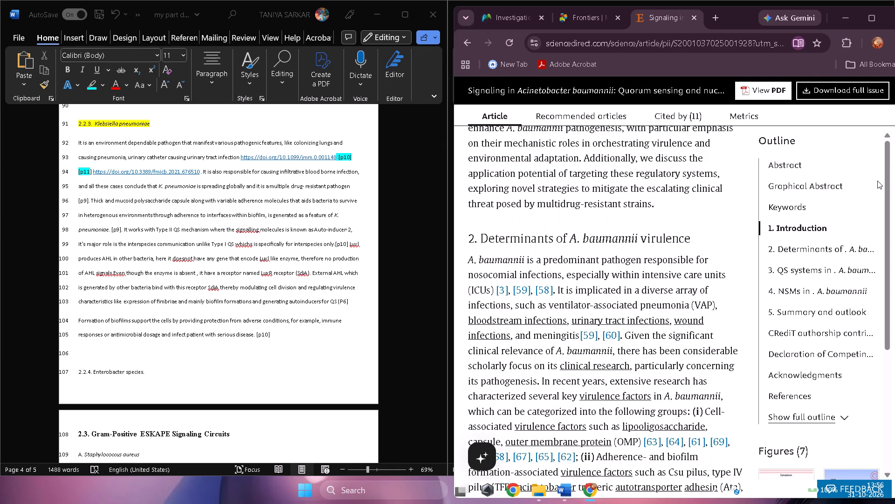
{"action": "key", "text": "Down"}
{"action": "key", "text": "Down"}
{"action": "key", "text": "Down"}
{"action": "key", "text": "Down"}
{"action": "key", "text": "Down"}
{"action": "key", "text": "Down"}
{"action": "key", "text": "Down"}
{"action": "key", "text": "Down"}
{"action": "key", "text": "Down"}
{"action": "key", "text": "Down"}
{"action": "key", "text": "Down"}
{"action": "key", "text": "Down"}
{"action": "key", "text": "Down"}
{"action": "key", "text": "Down"}
{"action": "key", "text": "Down"}
{"action": "key", "text": "Down"}
{"action": "key", "text": "Down"}
{"action": "key", "text": "Down"}
{"action": "key", "text": "Down"}
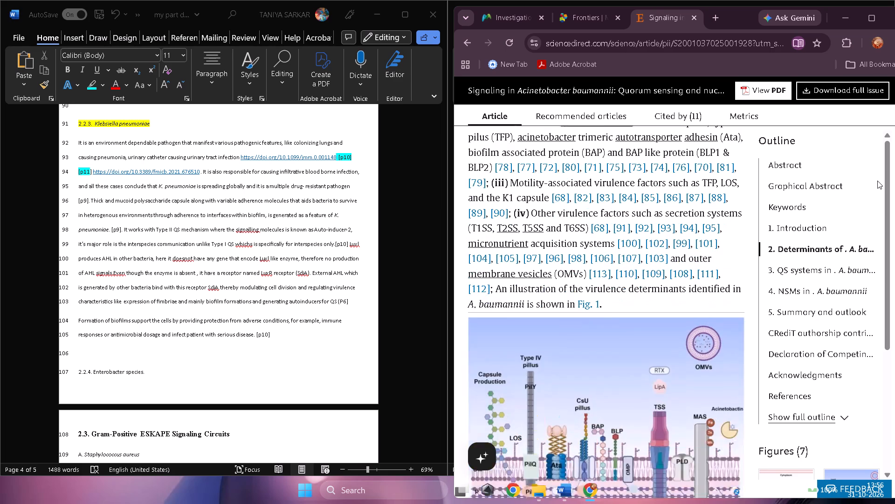
{"action": "key", "text": "Down"}
{"action": "key", "text": "Down"}
{"action": "key", "text": "Down"}
{"action": "key", "text": "Down"}
{"action": "key", "text": "Down"}
{"action": "key", "text": "Down"}
{"action": "key", "text": "Down"}
{"action": "key", "text": "Down"}
{"action": "key", "text": "Down"}
{"action": "key", "text": "Down"}
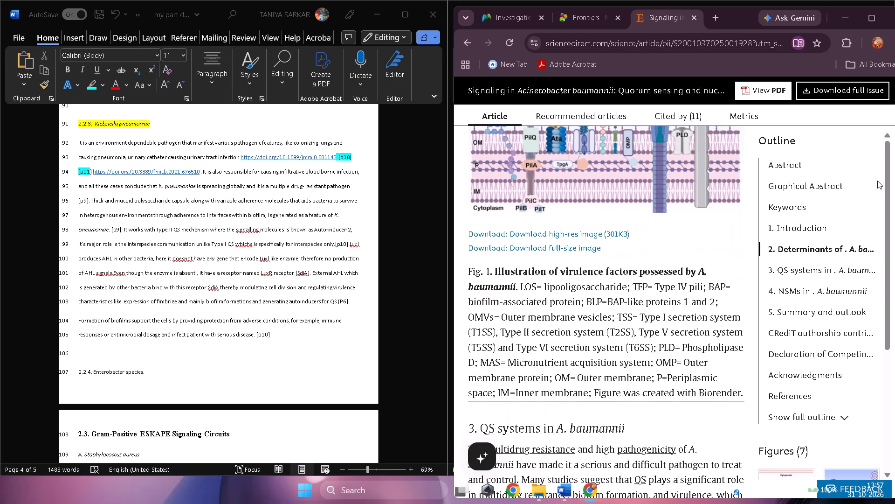
{"action": "key", "text": "Down"}
{"action": "key", "text": "Down"}
{"action": "key", "text": "Down"}
{"action": "key", "text": "Down"}
{"action": "key", "text": "Down"}
{"action": "key", "text": "Down"}
{"action": "key", "text": "Down"}
{"action": "key", "text": "Down"}
{"action": "key", "text": "Down"}
{"action": "key", "text": "Down"}
{"action": "key", "text": "Down"}
{"action": "key", "text": "Down"}
{"action": "key", "text": "Down"}
{"action": "key", "text": "Down"}
{"action": "key", "text": "Down"}
{"action": "key", "text": "Down"}
{"action": "key", "text": "Down"}
{"action": "key", "text": "Down"}
{"action": "key", "text": "Down"}
{"action": "key", "text": "Down"}
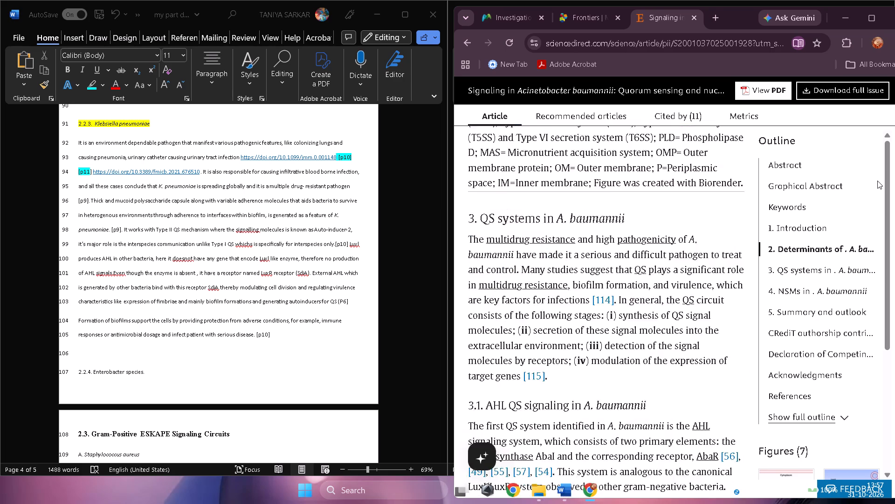
{"action": "key", "text": "Down"}
{"action": "key", "text": "Down"}
{"action": "key", "text": "Down"}
{"action": "key", "text": "Down"}
{"action": "key", "text": "Down"}
{"action": "key", "text": "Down"}
{"action": "key", "text": "Down"}
{"action": "key", "text": "Down"}
{"action": "key", "text": "Down"}
{"action": "key", "text": "Down"}
{"action": "key", "text": "Down"}
{"action": "key", "text": "Down"}
{"action": "key", "text": "Down"}
{"action": "key", "text": "Down"}
{"action": "key", "text": "Down"}
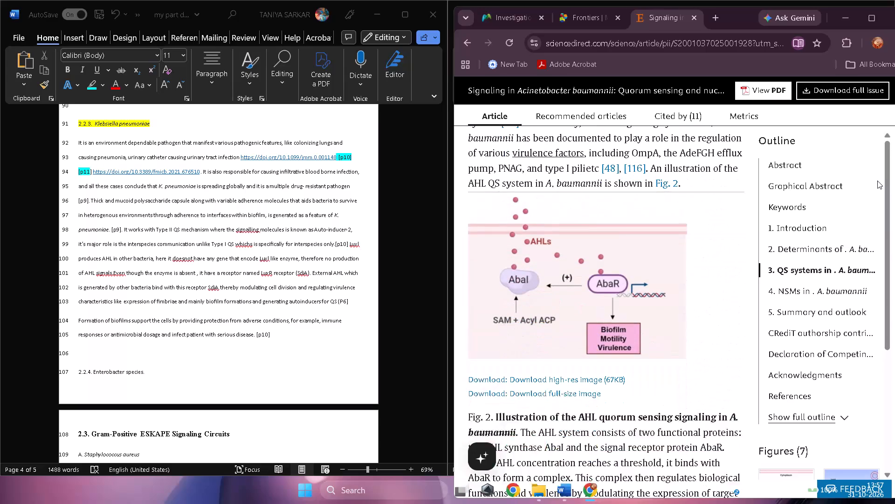
{"action": "key", "text": "Down"}
{"action": "key", "text": "Down"}
{"action": "key", "text": "Down"}
{"action": "key", "text": "Down"}
{"action": "key", "text": "Down"}
{"action": "key", "text": "Down"}
{"action": "key", "text": "Down"}
{"action": "key", "text": "Down"}
{"action": "key", "text": "Down"}
{"action": "key", "text": "Down"}
{"action": "key", "text": "Down"}
{"action": "key", "text": "Down"}
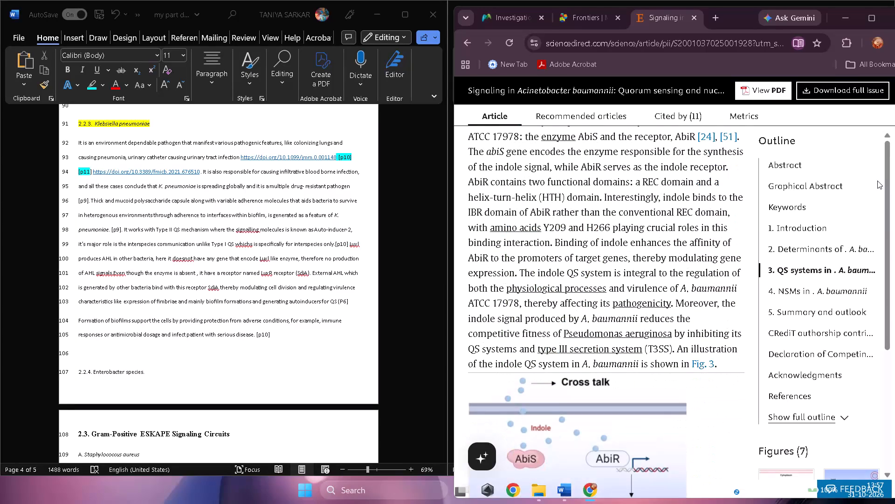
Read on through the Acinetobacter baumannii review, from the indole quorum-sensing system to the c-di-GMP signaling section.
{"action": "key", "text": "Down"}
{"action": "key", "text": "Down"}
{"action": "key", "text": "Down"}
{"action": "key", "text": "Down"}
{"action": "key", "text": "Down"}
{"action": "key", "text": "Down"}
{"action": "key", "text": "Down"}
{"action": "key", "text": "Down"}
{"action": "key", "text": "Down"}
{"action": "key", "text": "Down"}
{"action": "key", "text": "Down"}
{"action": "key", "text": "Down"}
{"action": "key", "text": "Down"}
{"action": "key", "text": "Down"}
{"action": "key", "text": "Down"}
{"action": "key", "text": "Down"}
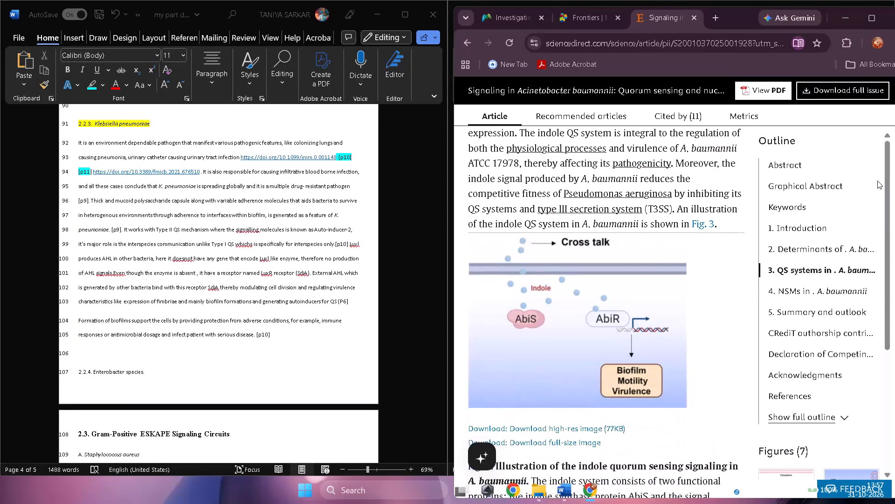
{"action": "key", "text": "Down"}
{"action": "key", "text": "Down"}
{"action": "key", "text": "Down"}
{"action": "key", "text": "Down"}
{"action": "key", "text": "Down"}
{"action": "key", "text": "Down"}
{"action": "key", "text": "Down"}
{"action": "key", "text": "Down"}
{"action": "key", "text": "Down"}
{"action": "key", "text": "Down"}
{"action": "key", "text": "Down"}
{"action": "key", "text": "Down"}
{"action": "key", "text": "Down"}
{"action": "key", "text": "Down"}
{"action": "key", "text": "Down"}
{"action": "key", "text": "Down"}
{"action": "key", "text": "Down"}
{"action": "key", "text": "Down"}
{"action": "key", "text": "Down"}
{"action": "key", "text": "Down"}
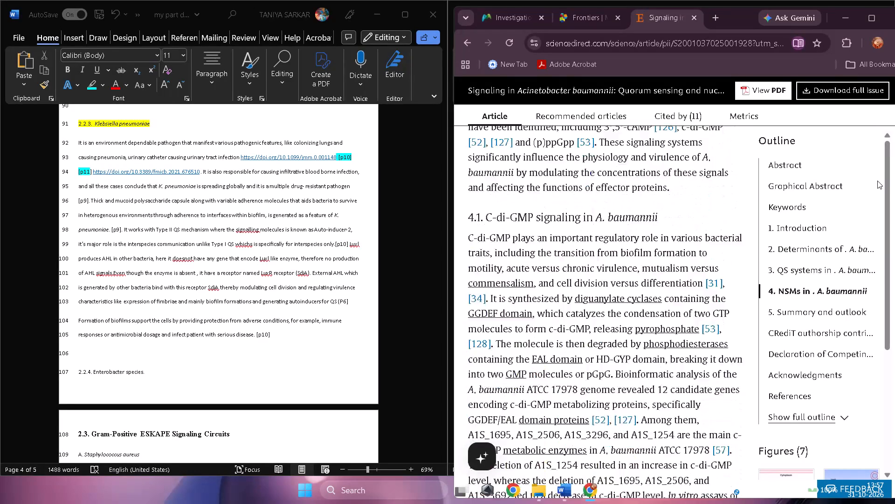
{"action": "key", "text": "Down"}
{"action": "key", "text": "Down"}
{"action": "key", "text": "Down"}
{"action": "key", "text": "Down"}
{"action": "key", "text": "Down"}
{"action": "key", "text": "Down"}
{"action": "key", "text": "Down"}
{"action": "key", "text": "Down"}
{"action": "key", "text": "Down"}
{"action": "key", "text": "Down"}
{"action": "key", "text": "Down"}
{"action": "key", "text": "Down"}
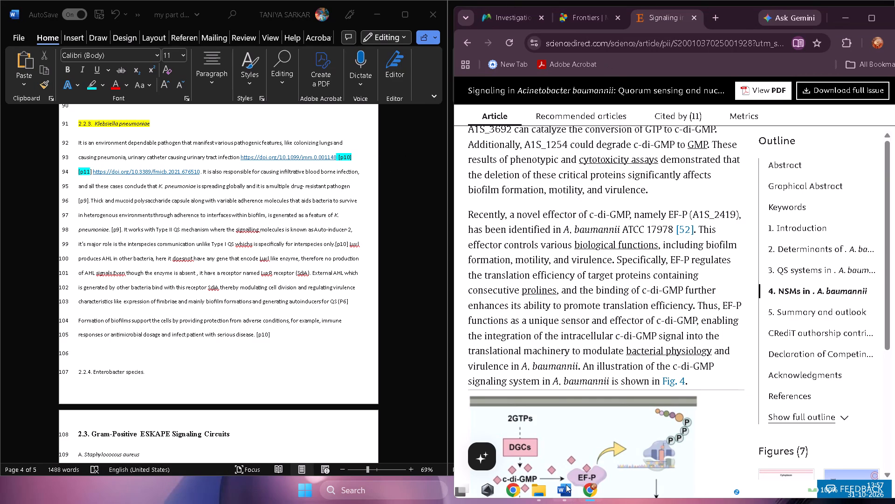
Check the [p9] Acinetobacter baumannii entry in the review plot document against the title and DOI at the top of the ScienceDirect article.
{"action": "left_click", "coordinate": [632, 453]}
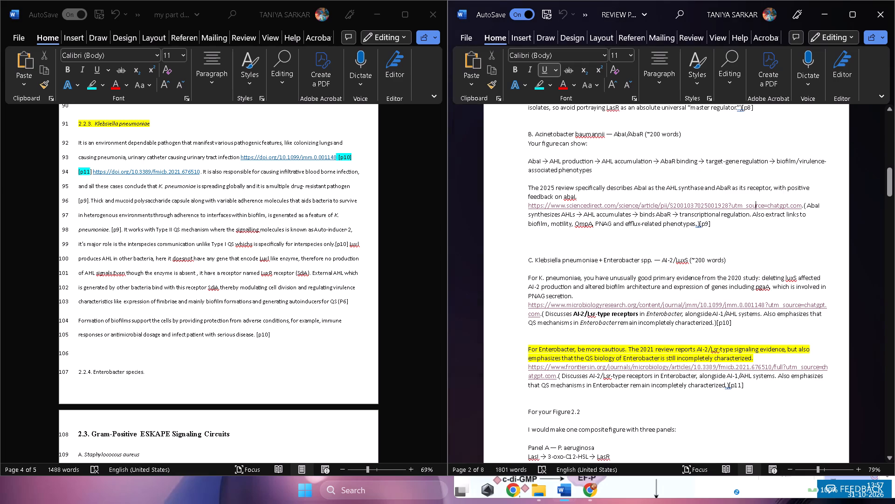
{"action": "left_click", "coordinate": [868, 153]}
{"action": "left_click", "coordinate": [886, 112]}
{"action": "left_click", "coordinate": [888, 107]}
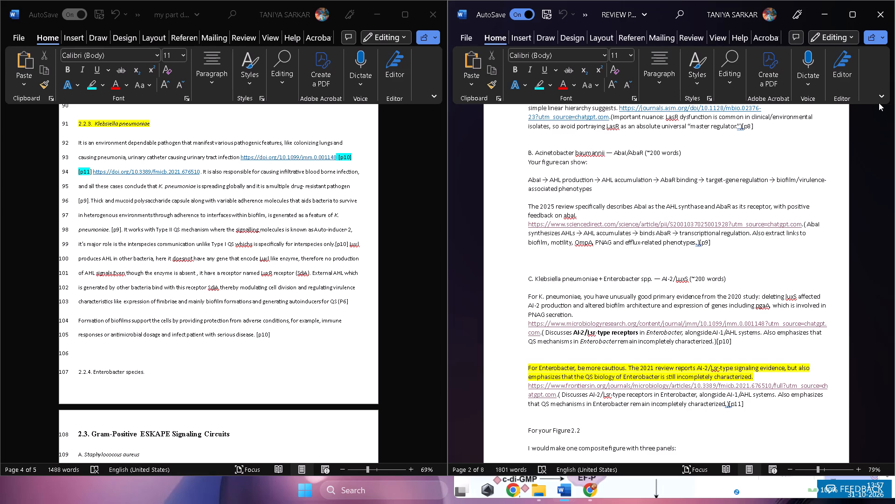
{"action": "left_click", "coordinate": [587, 489]}
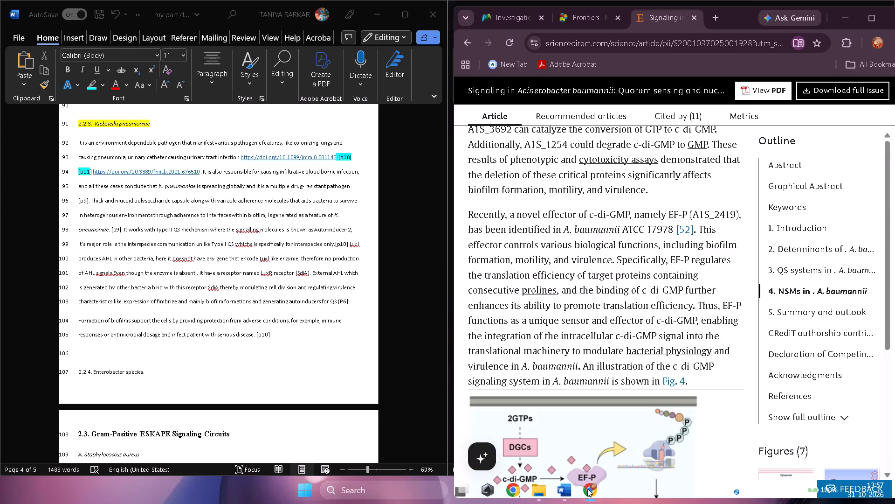
{"action": "left_click_drag", "start_coordinate": [887, 217], "coordinate": [868, 138]}
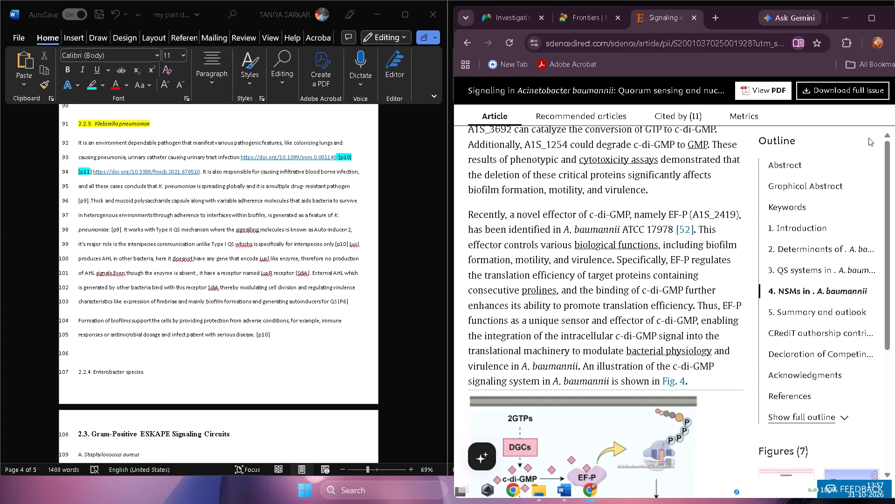
{"action": "left_click", "coordinate": [887, 130]}
{"action": "left_click_drag", "start_coordinate": [894, 152], "coordinate": [884, 113]}
{"action": "left_click_drag", "start_coordinate": [735, 265], "coordinate": [756, 364]}
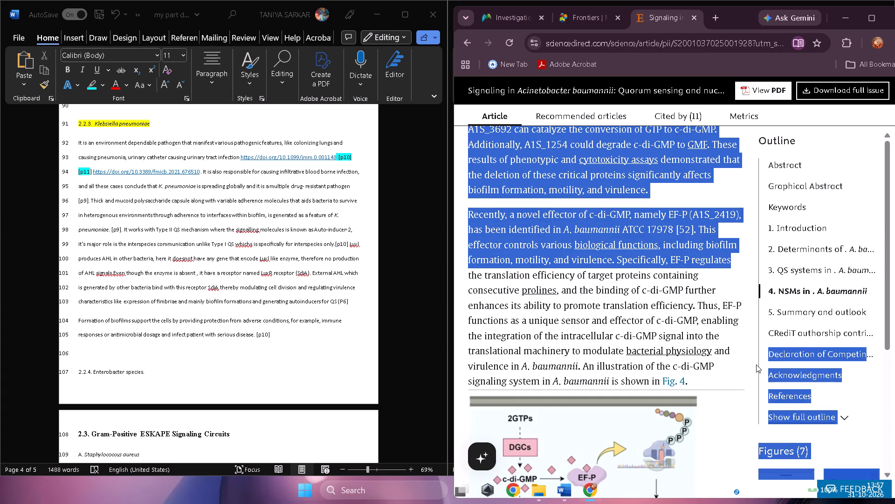
{"action": "left_click", "coordinate": [805, 169]}
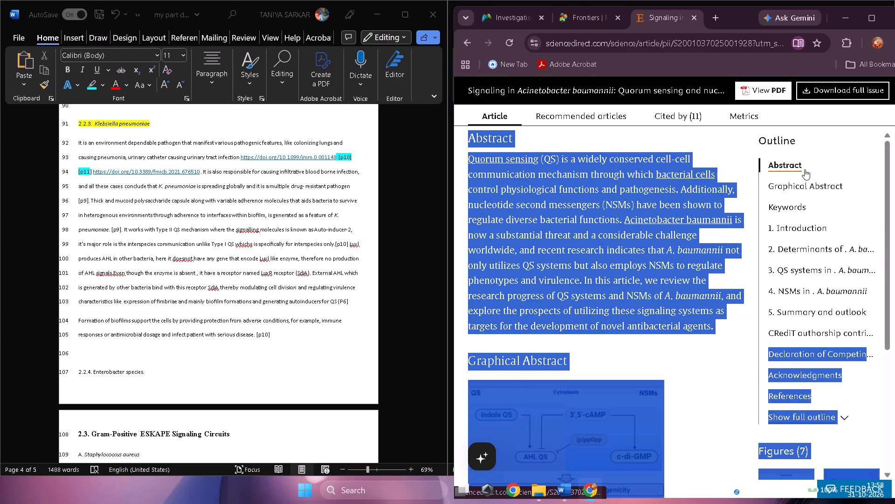
{"action": "left_click", "coordinate": [844, 162]}
{"action": "left_click", "coordinate": [850, 147]}
{"action": "left_click", "coordinate": [703, 143]}
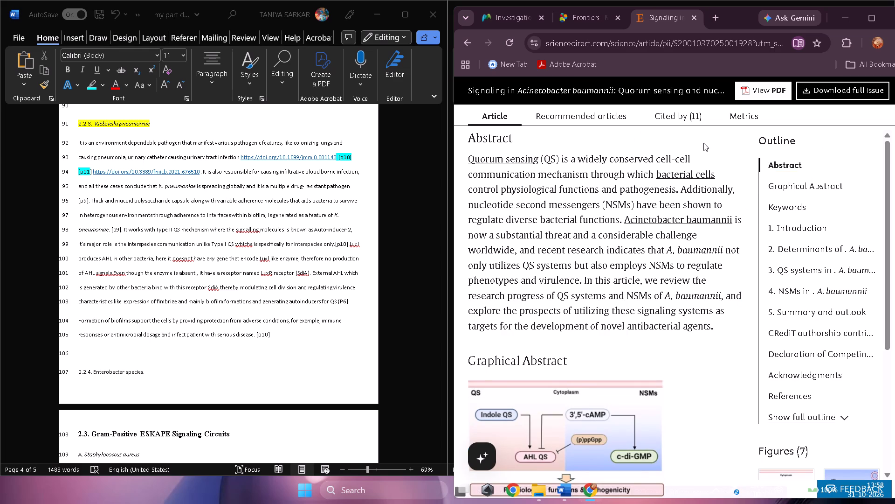
{"action": "key", "text": "Down"}
{"action": "key", "text": "Up"}
{"action": "key", "text": "Up"}
{"action": "key", "text": "Up"}
{"action": "key", "text": "Up"}
{"action": "key", "text": "Up"}
{"action": "key", "text": "Up"}
{"action": "key", "text": "Up"}
{"action": "key", "text": "Up"}
{"action": "key", "text": "Up"}
{"action": "key", "text": "Up"}
{"action": "key", "text": "Up"}
{"action": "key", "text": "Up"}
{"action": "key", "text": "Up"}
{"action": "key", "text": "Up"}
{"action": "key", "text": "Up"}
{"action": "key", "text": "Up"}
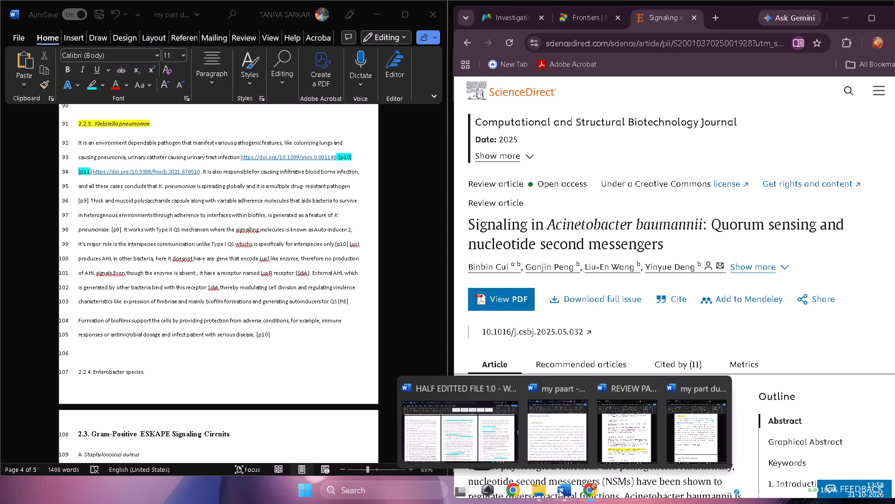
Switch to the HALF EDITTED FILE 1.0 document.
{"action": "left_click", "coordinate": [469, 430]}
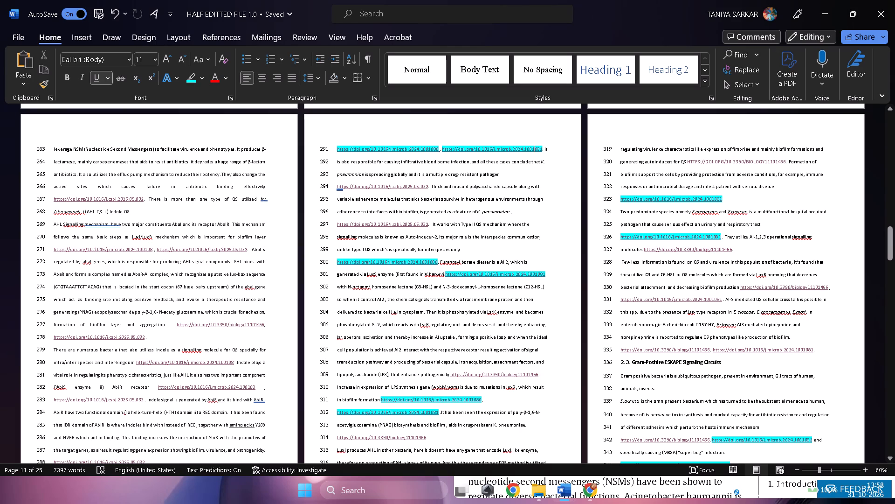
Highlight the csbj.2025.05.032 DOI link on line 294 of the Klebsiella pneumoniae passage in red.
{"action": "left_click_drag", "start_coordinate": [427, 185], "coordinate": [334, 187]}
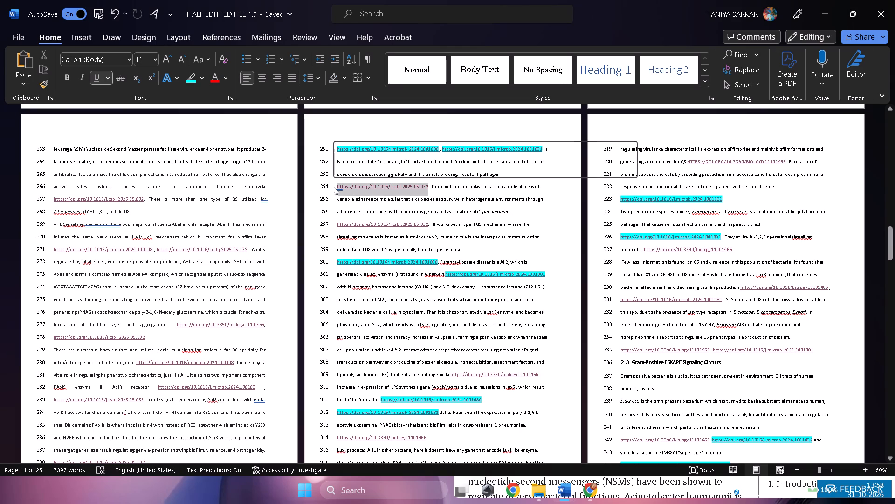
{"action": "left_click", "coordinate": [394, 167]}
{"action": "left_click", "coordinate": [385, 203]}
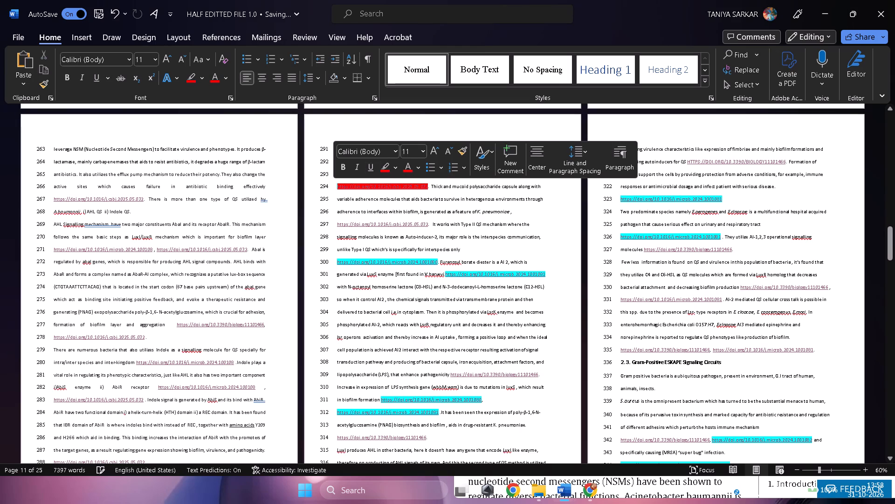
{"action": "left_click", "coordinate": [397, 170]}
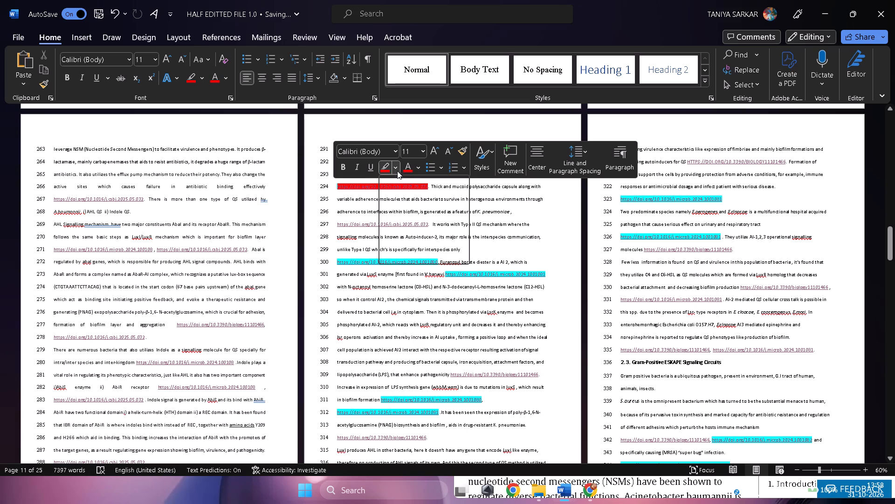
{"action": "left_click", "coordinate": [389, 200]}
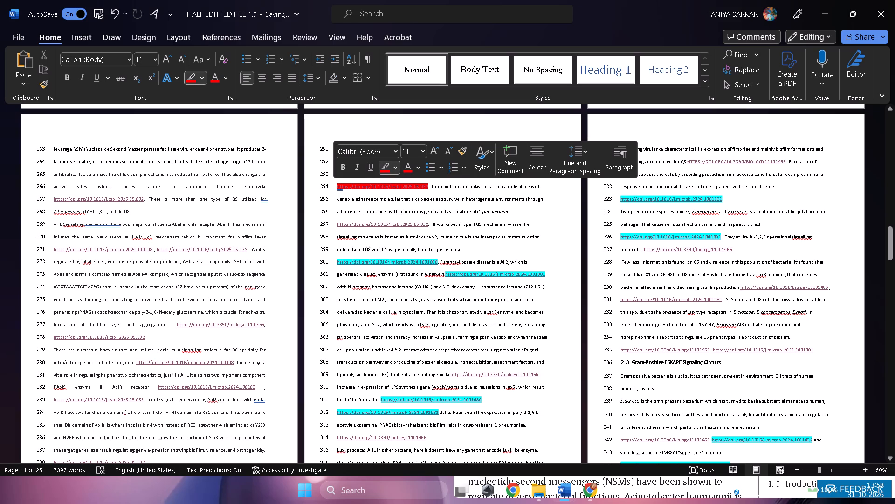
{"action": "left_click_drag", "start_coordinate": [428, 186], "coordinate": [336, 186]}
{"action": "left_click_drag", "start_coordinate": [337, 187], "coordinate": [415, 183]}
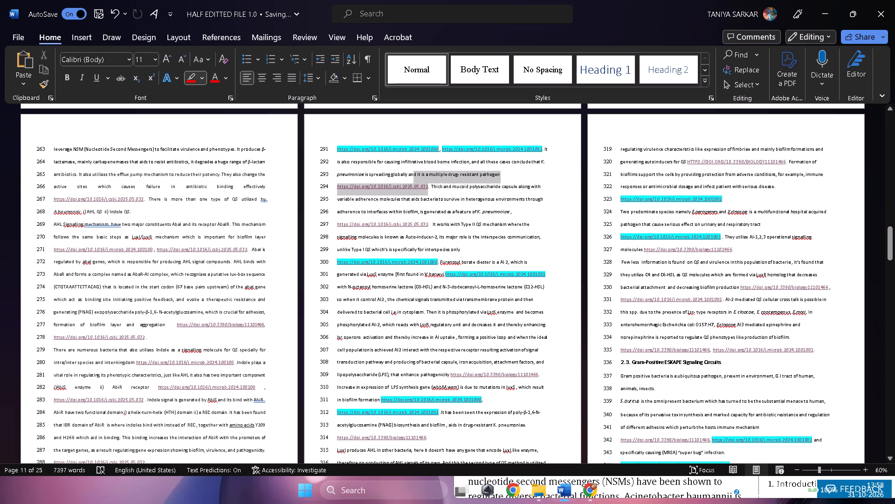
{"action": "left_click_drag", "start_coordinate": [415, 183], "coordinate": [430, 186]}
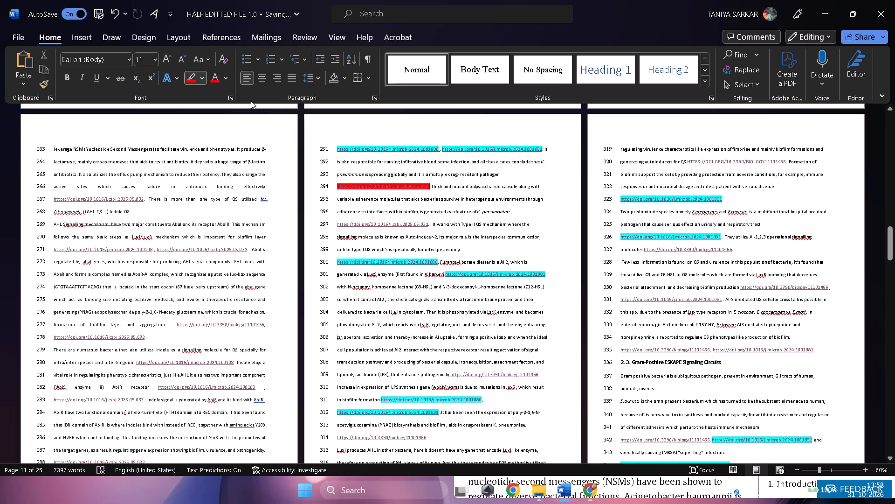
Highlight the csbj.2025.05.032 DOI links on lines 294 and 297 of the Klebsiella pneumoniae passage in bright green.
{"action": "left_click", "coordinate": [204, 77]}
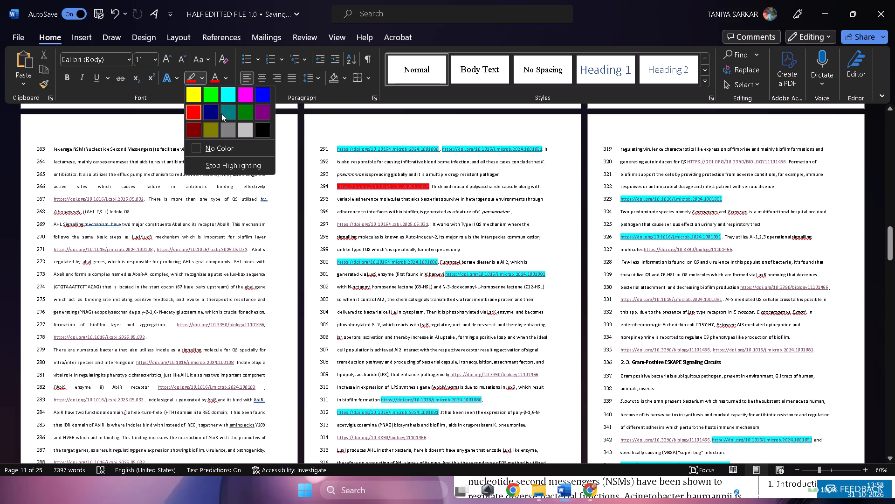
{"action": "left_click", "coordinate": [215, 97]}
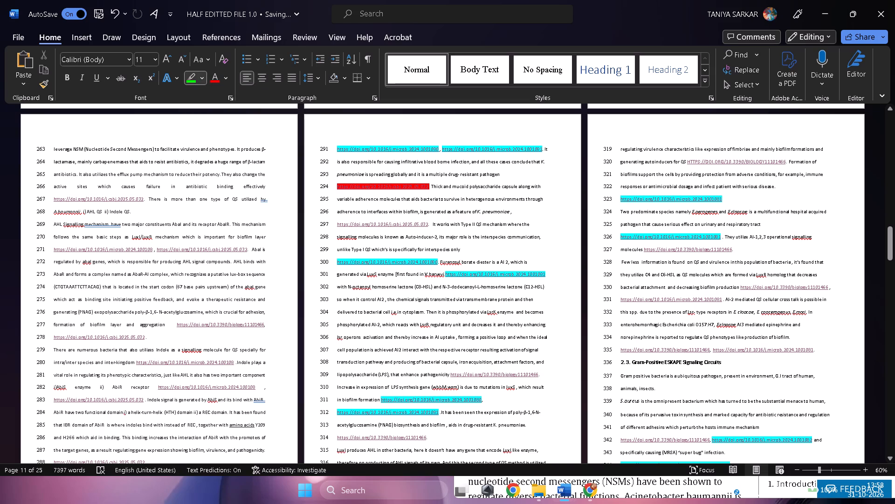
{"action": "left_click_drag", "start_coordinate": [430, 186], "coordinate": [351, 187]}
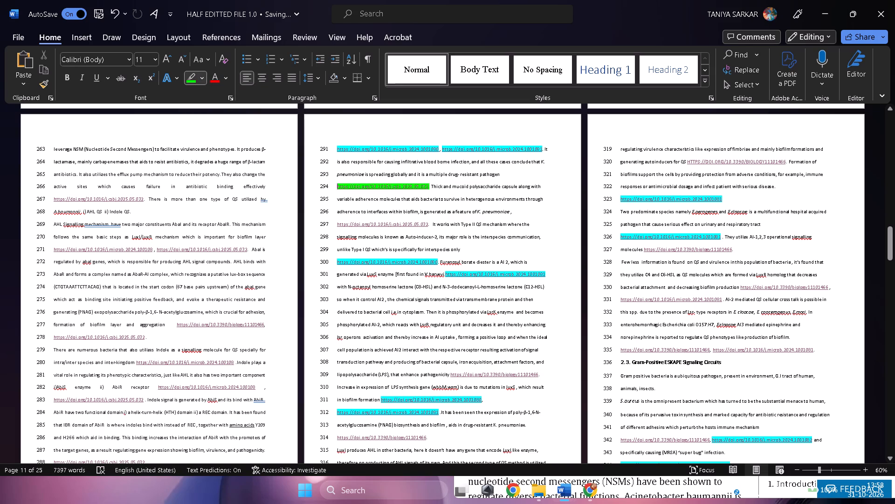
{"action": "left_click_drag", "start_coordinate": [430, 224], "coordinate": [383, 220]}
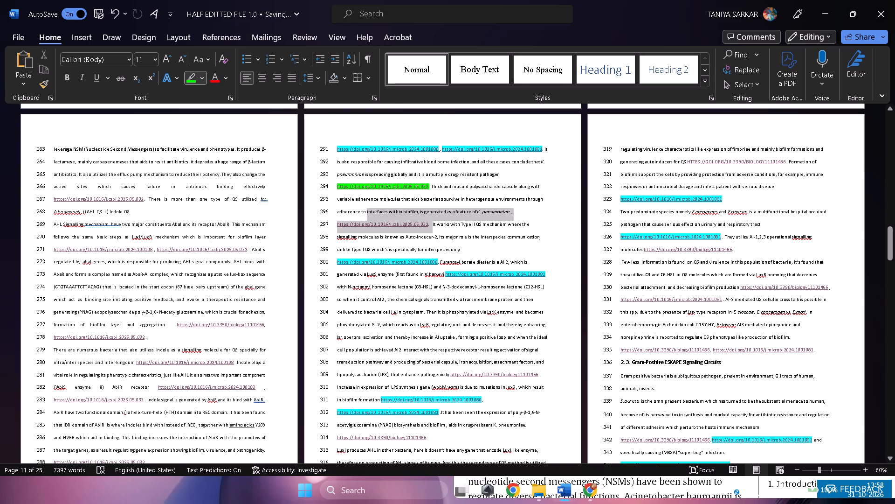
{"action": "left_click_drag", "start_coordinate": [383, 220], "coordinate": [351, 226]}
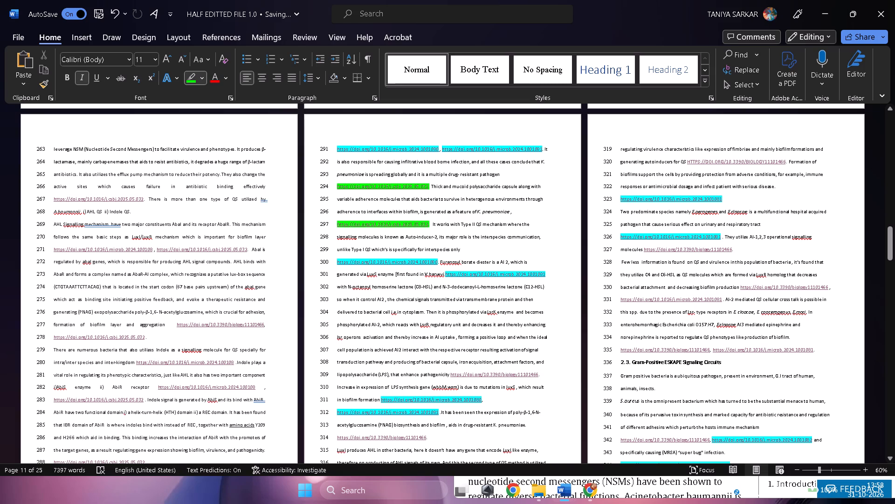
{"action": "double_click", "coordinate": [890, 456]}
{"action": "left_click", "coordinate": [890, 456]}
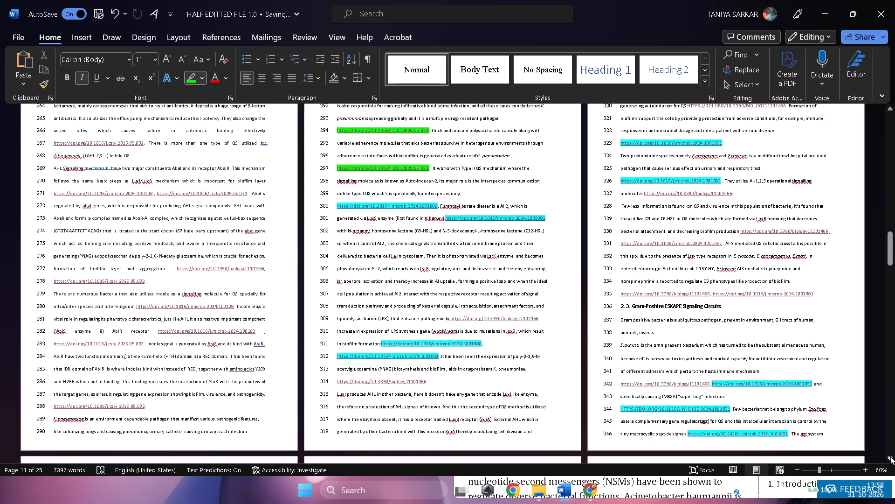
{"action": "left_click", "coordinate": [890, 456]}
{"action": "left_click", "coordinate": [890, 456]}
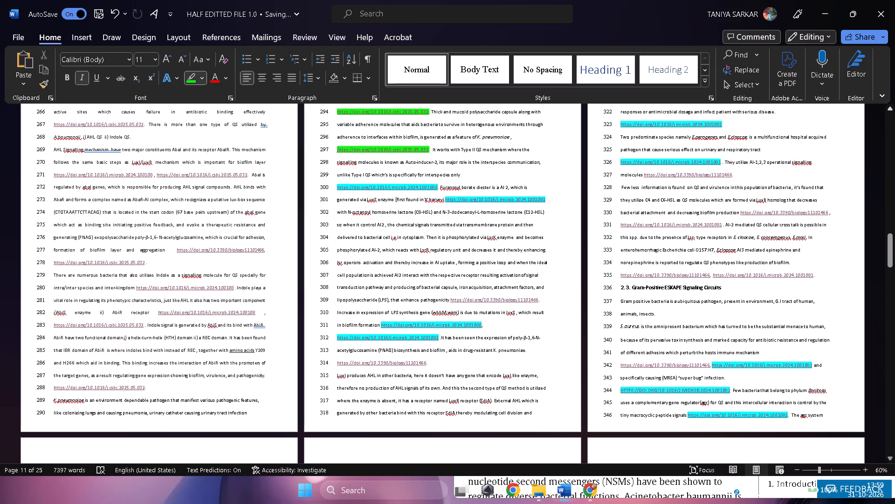
Look through the REVIEW PAPER PLOT source links from the Klebsiella pneumoniae entries back up to the section 2.1 references.
{"action": "left_click", "coordinate": [570, 487]}
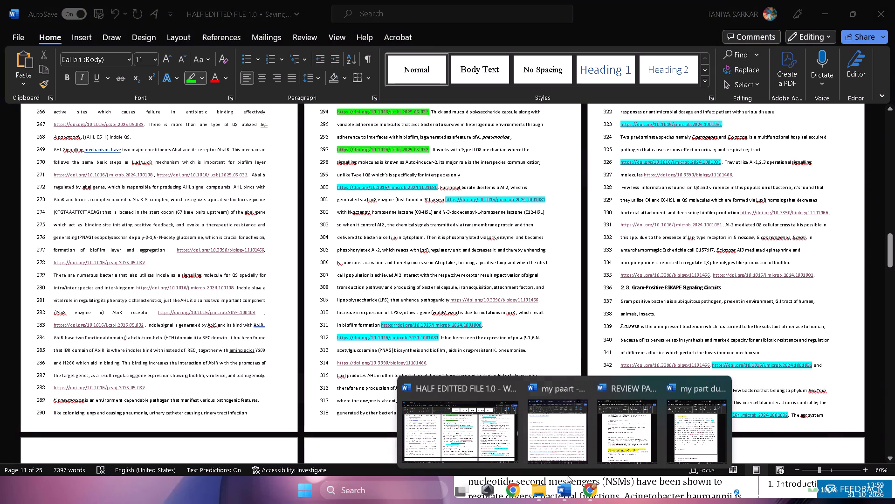
{"action": "left_click", "coordinate": [571, 417]}
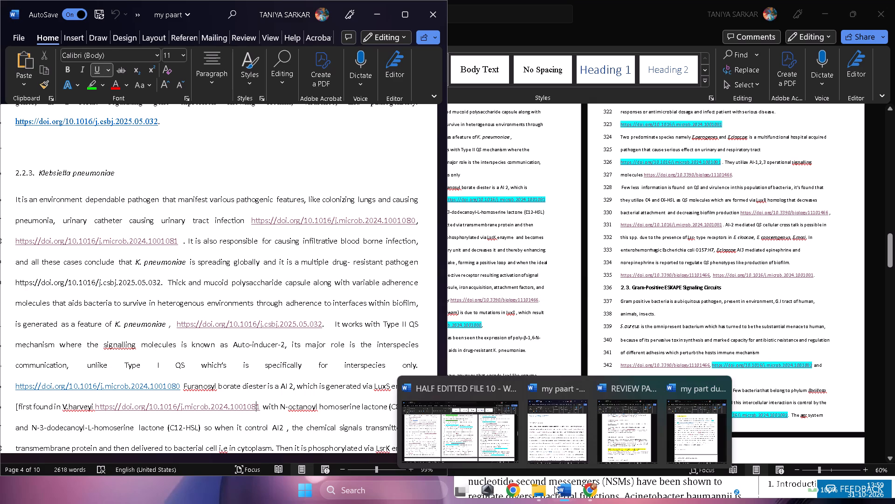
{"action": "left_click", "coordinate": [629, 441]}
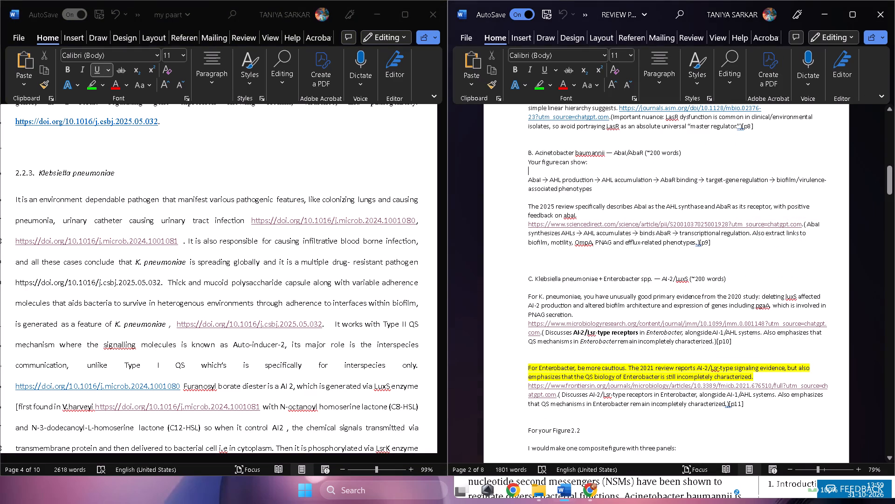
{"action": "left_click", "coordinate": [878, 116]}
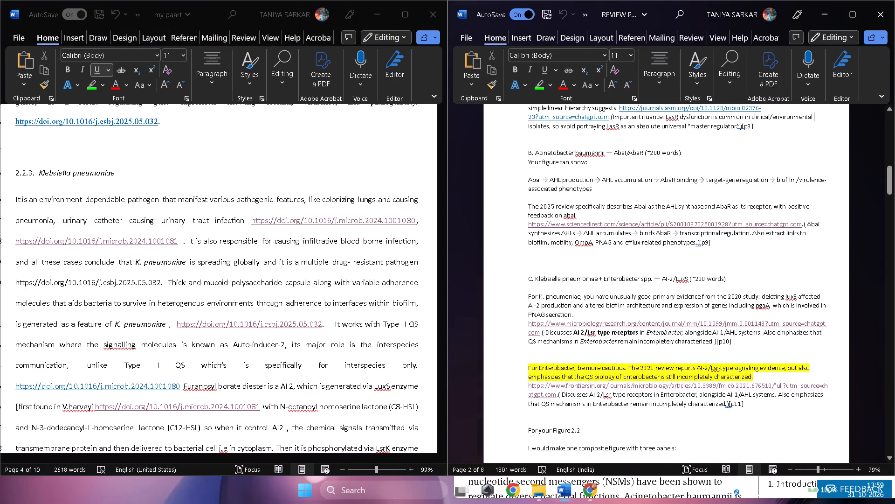
{"action": "double_click", "coordinate": [886, 106]}
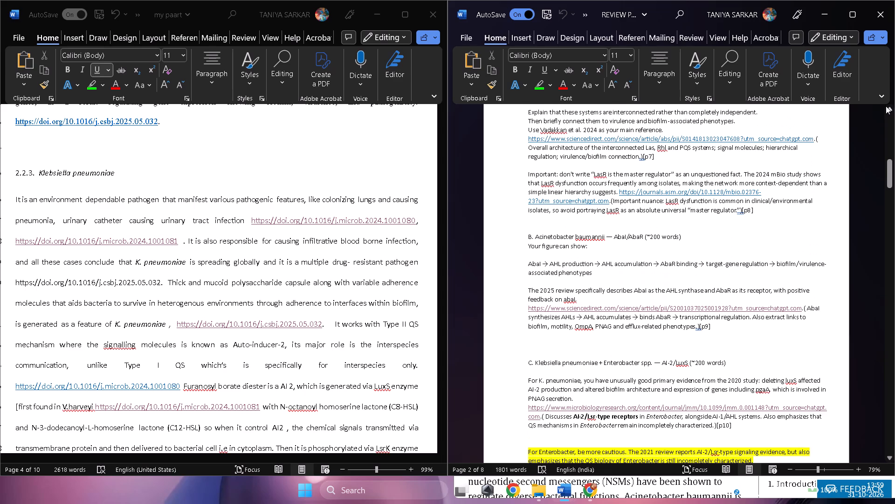
{"action": "left_click", "coordinate": [886, 106]}
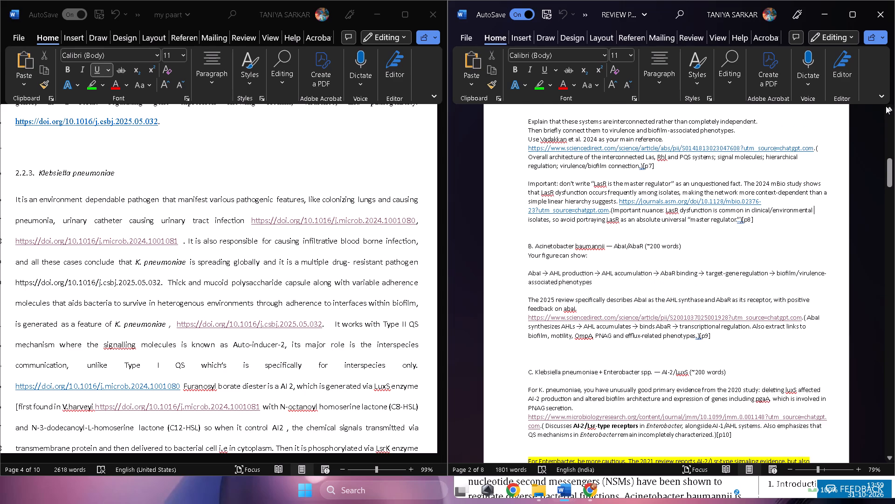
{"action": "left_click", "coordinate": [886, 106]}
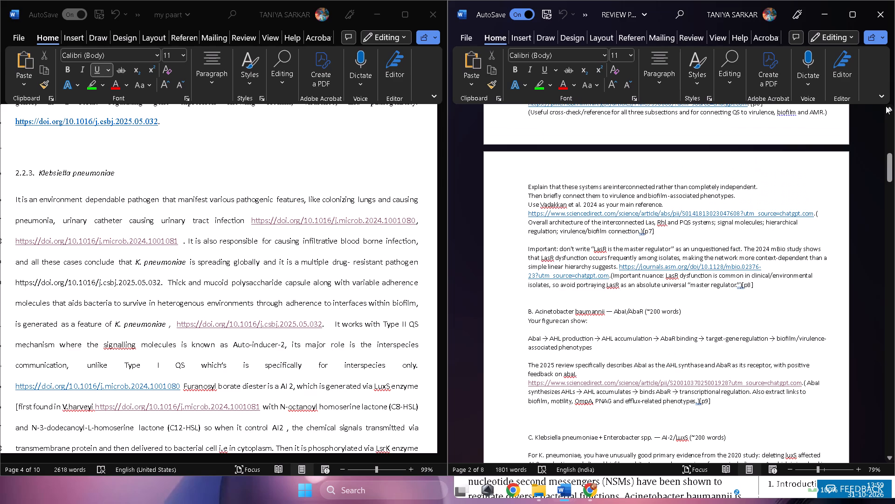
{"action": "left_click", "coordinate": [886, 106]}
{"action": "left_click", "coordinate": [886, 106]}
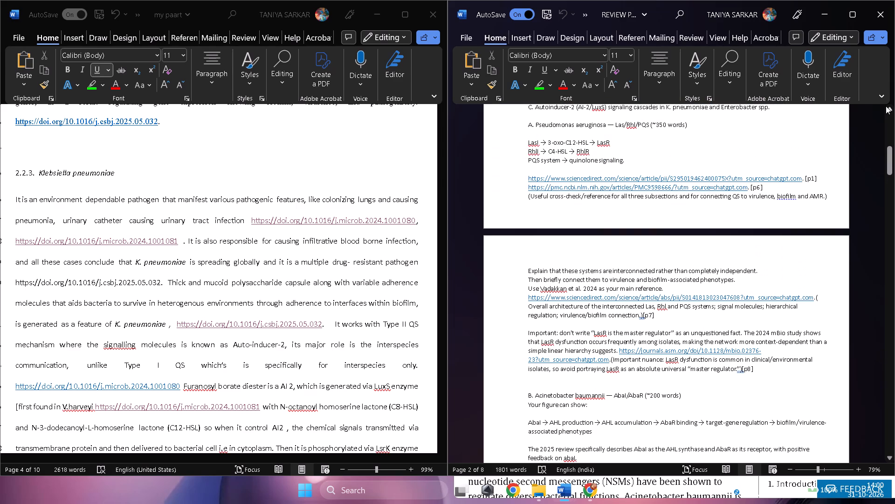
{"action": "left_click", "coordinate": [886, 106]}
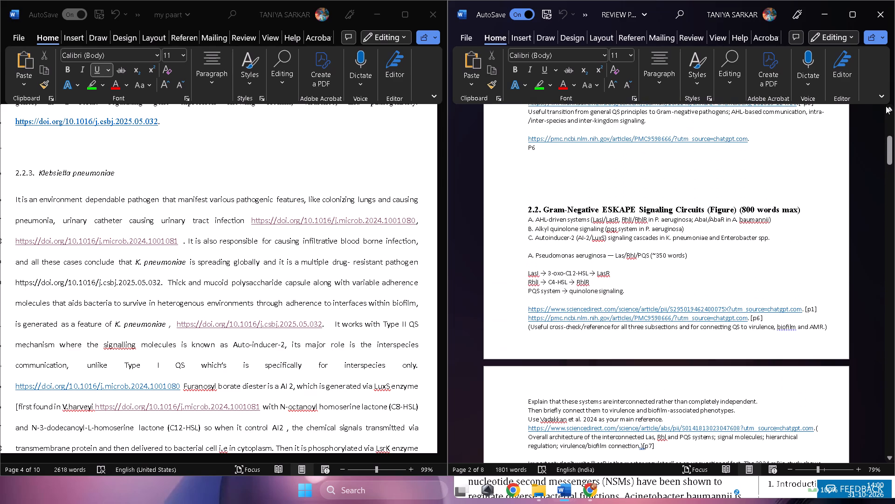
{"action": "left_click", "coordinate": [886, 106]}
{"action": "left_click", "coordinate": [886, 106]}
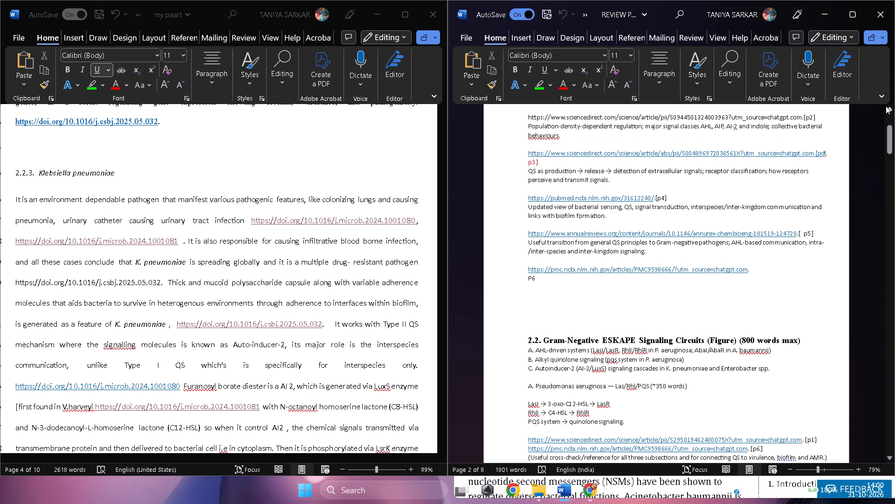
{"action": "left_click", "coordinate": [829, 13]}
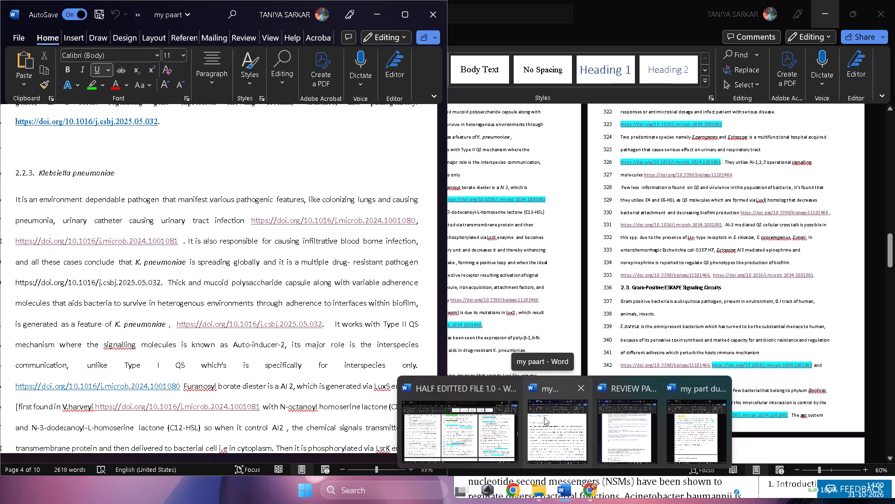
Close the my paart document.
{"action": "left_click", "coordinate": [574, 395]}
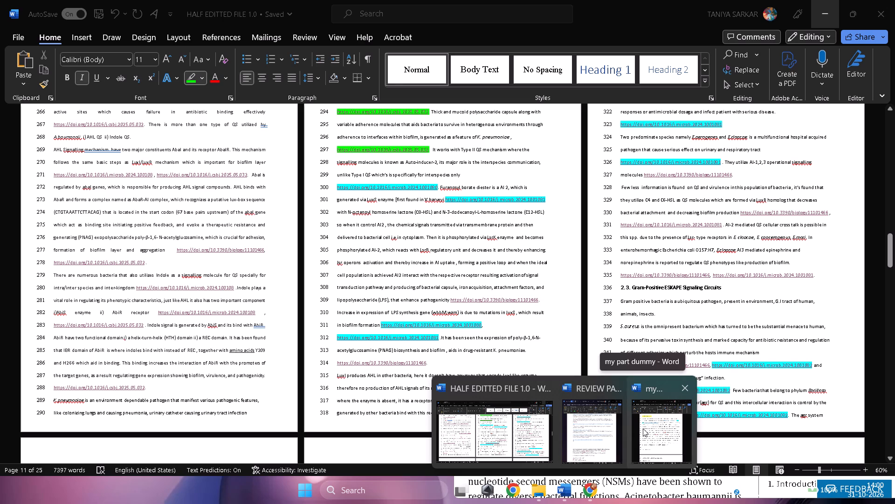
Examine the numbered source links in REVIEW PAPER PLOT from the section 2.1 overview through the Gram-negative entries of section 2.2.
{"action": "left_click", "coordinate": [605, 434]}
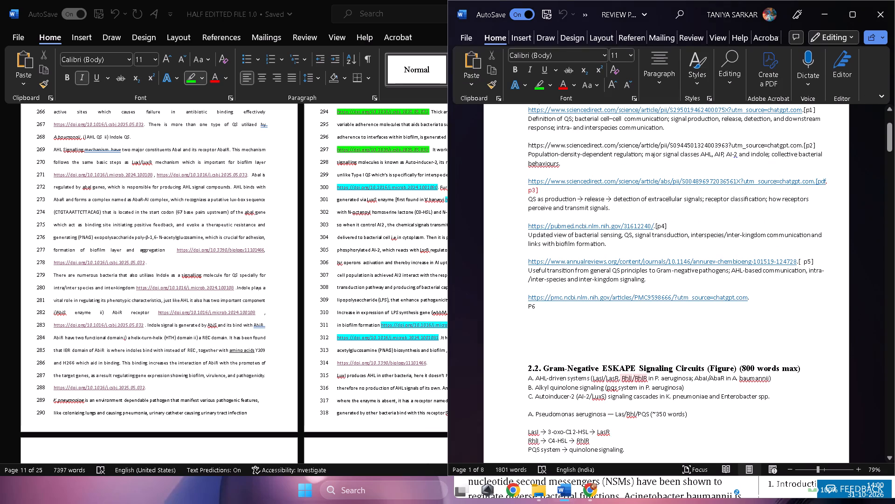
{"action": "left_click_drag", "start_coordinate": [888, 135], "coordinate": [888, 104]}
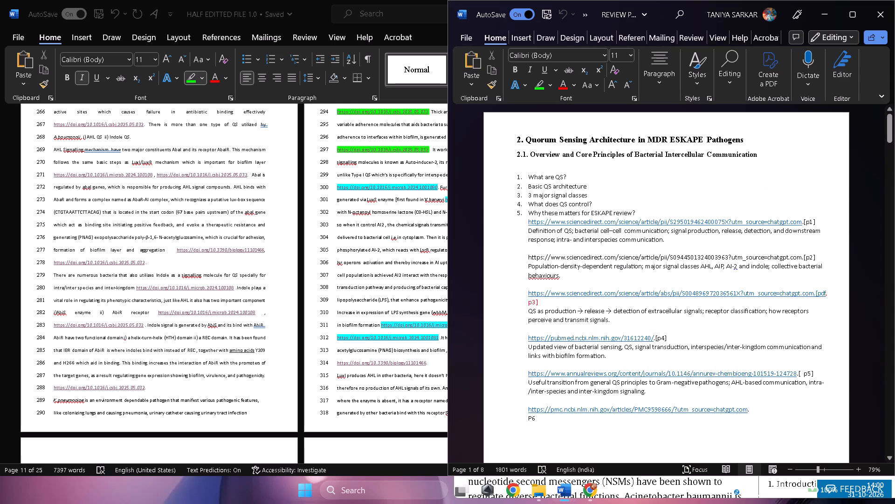
{"action": "double_click", "coordinate": [888, 456]}
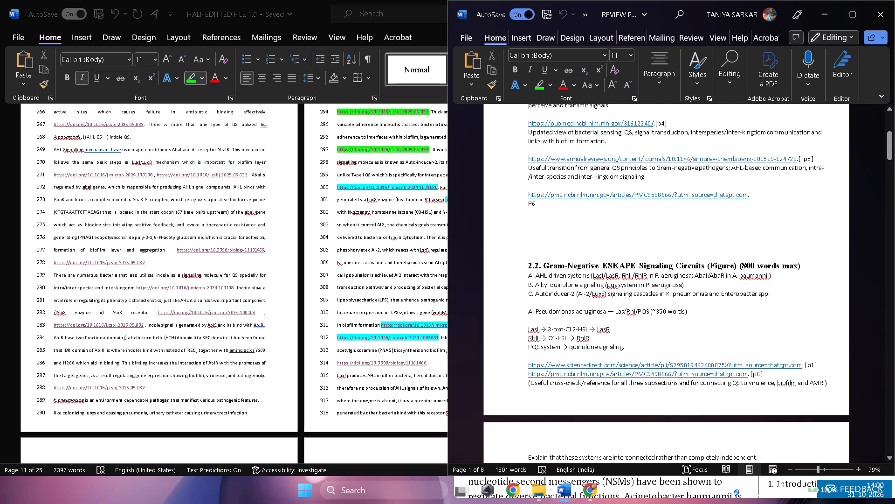
{"action": "left_click_drag", "start_coordinate": [888, 151], "coordinate": [891, 98]}
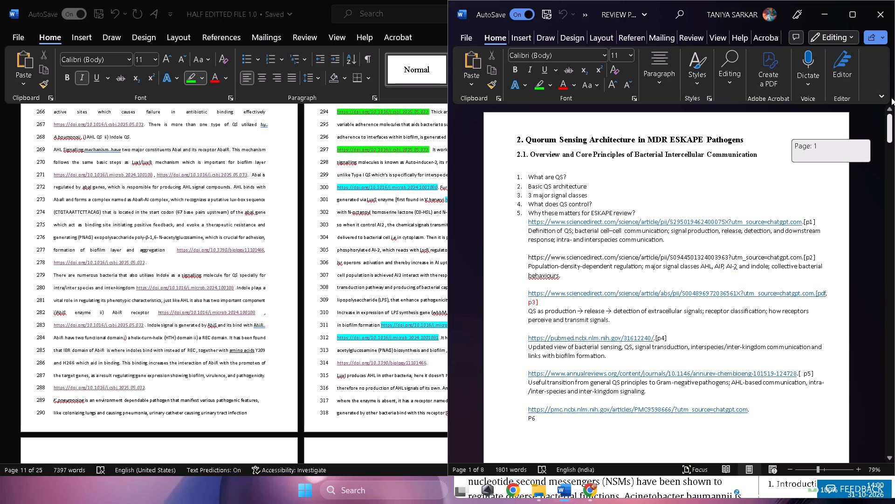
{"action": "left_click_drag", "start_coordinate": [891, 98], "coordinate": [891, 106]}
{"action": "left_click_drag", "start_coordinate": [891, 106], "coordinate": [894, 154]}
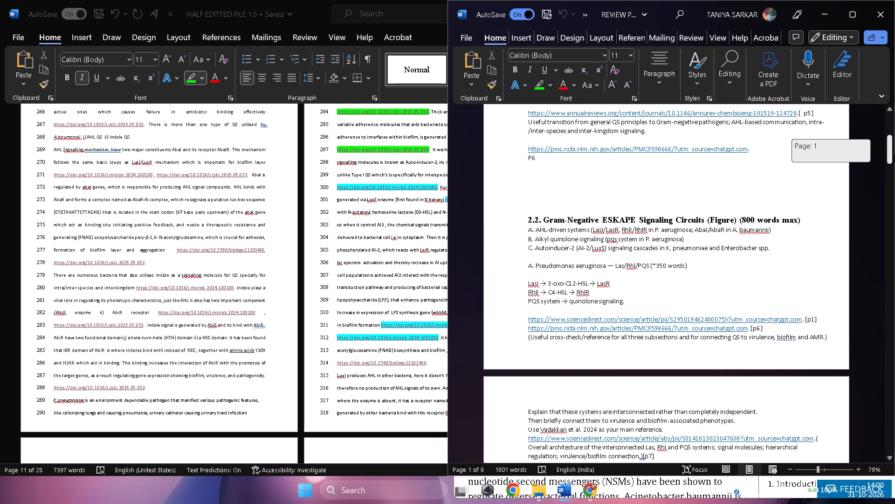
{"action": "left_click_drag", "start_coordinate": [894, 154], "coordinate": [894, 161]}
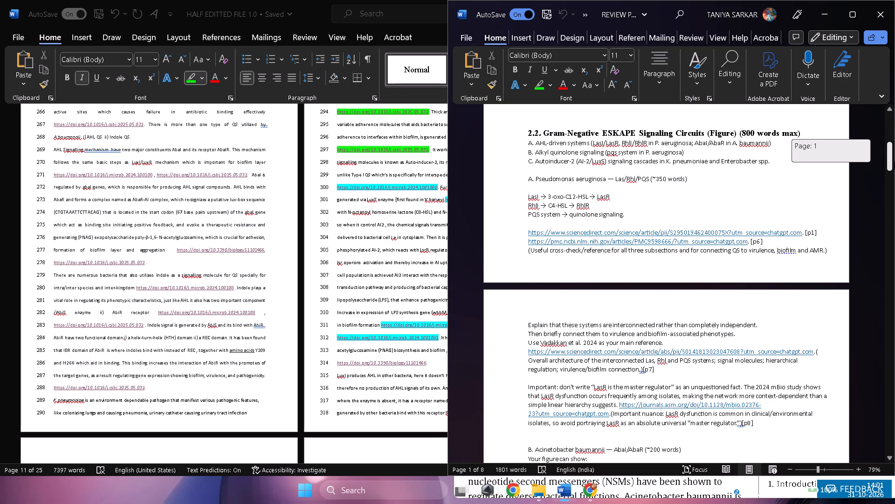
{"action": "left_click_drag", "start_coordinate": [894, 161], "coordinate": [894, 162]}
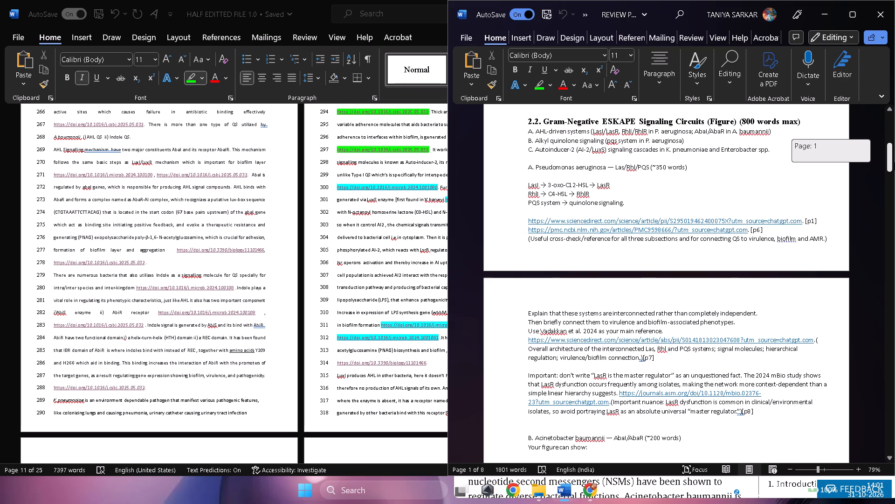
{"action": "left_click_drag", "start_coordinate": [894, 162], "coordinate": [894, 172]}
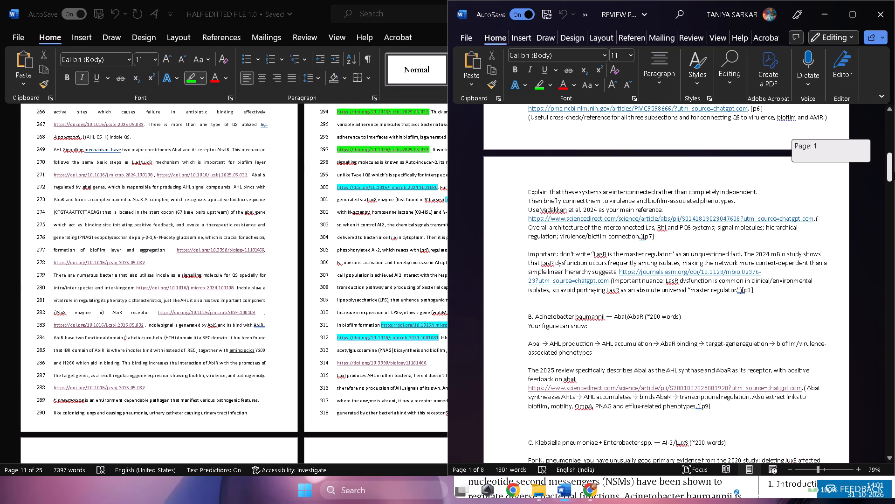
{"action": "left_click_drag", "start_coordinate": [894, 172], "coordinate": [894, 174]}
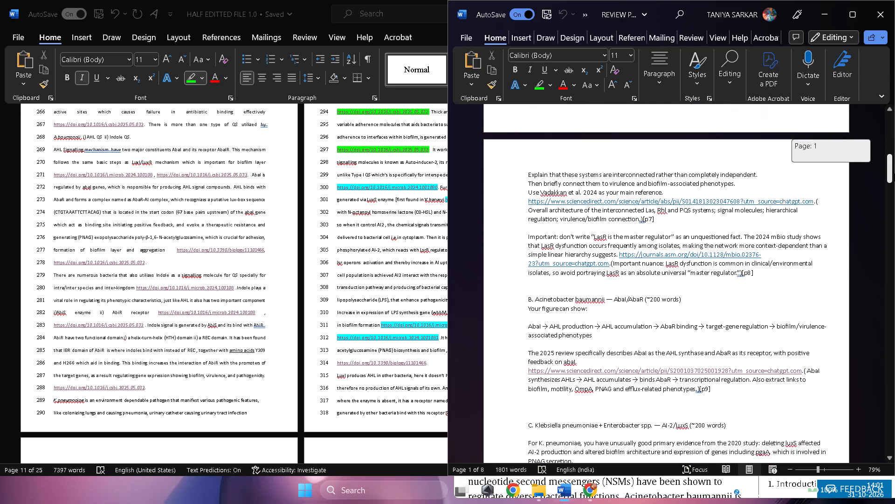
{"action": "left_click_drag", "start_coordinate": [894, 174], "coordinate": [894, 181]}
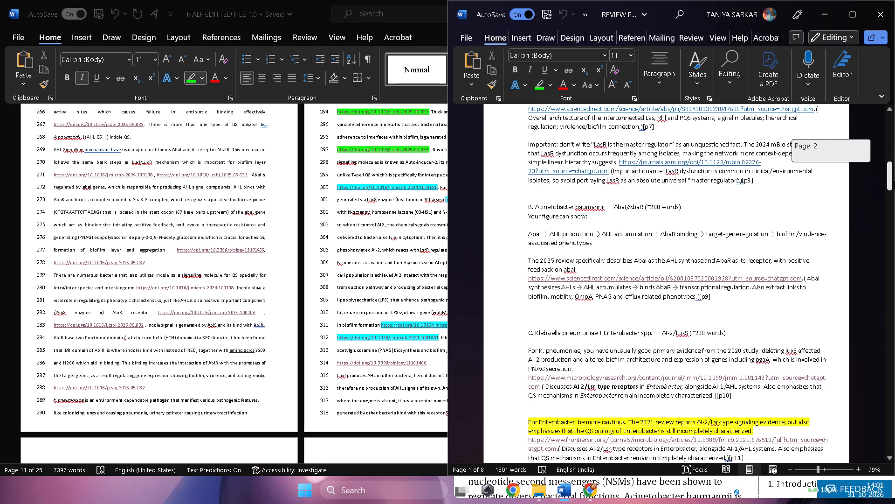
{"action": "left_click_drag", "start_coordinate": [894, 181], "coordinate": [894, 184]}
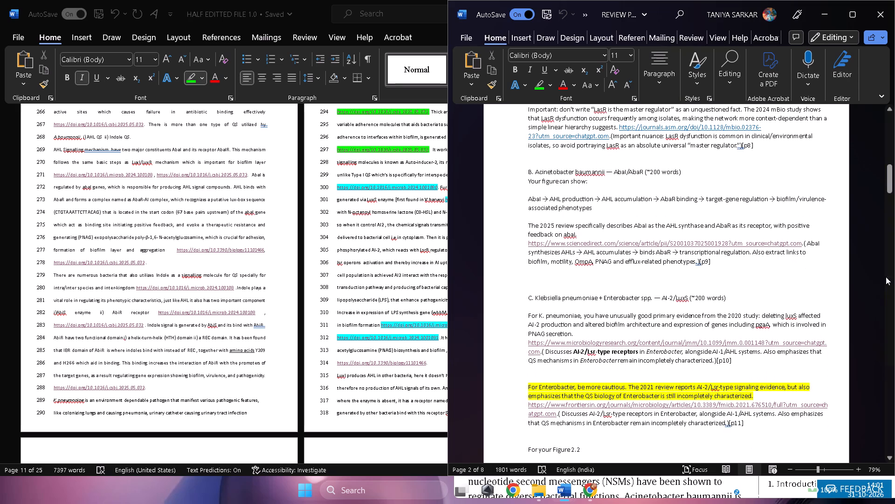
Read on through the Figure 2.2 panel plan to the Staphylococcus aureus Agr source in section 2.3.
{"action": "left_click", "coordinate": [889, 459]}
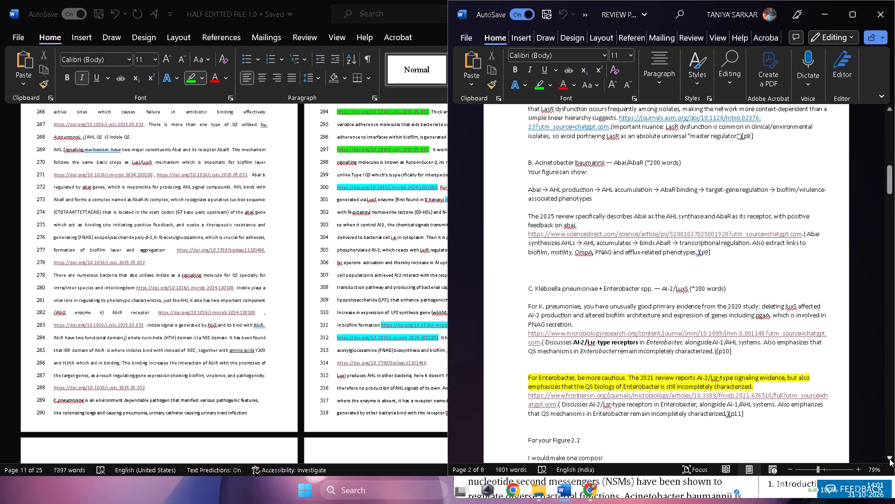
{"action": "left_click", "coordinate": [889, 459]}
{"action": "left_click", "coordinate": [889, 459]}
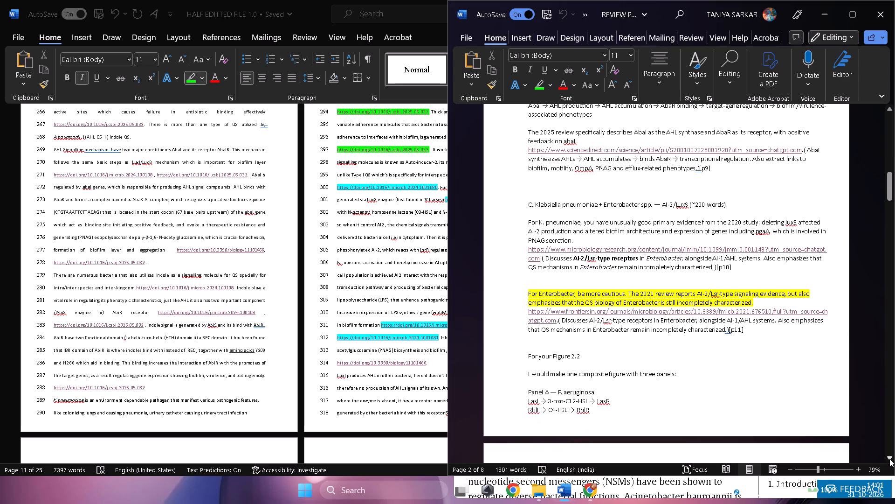
{"action": "triple_click", "coordinate": [889, 459]}
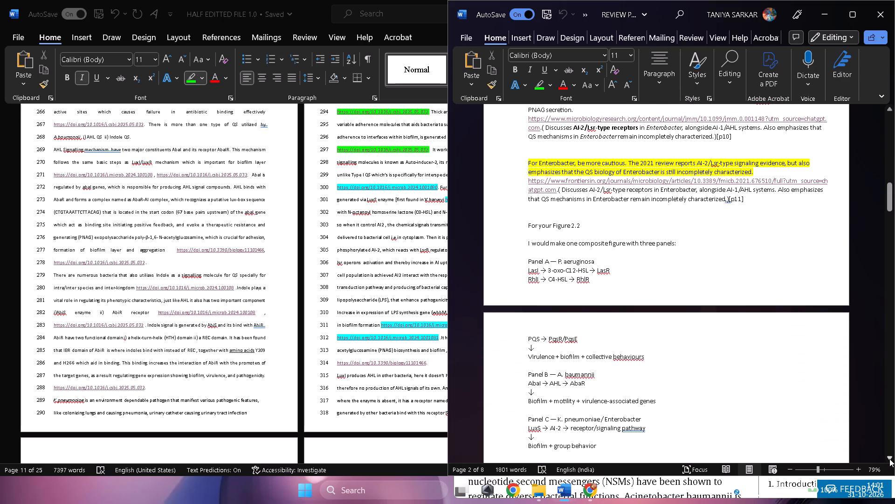
{"action": "left_click", "coordinate": [889, 459]}
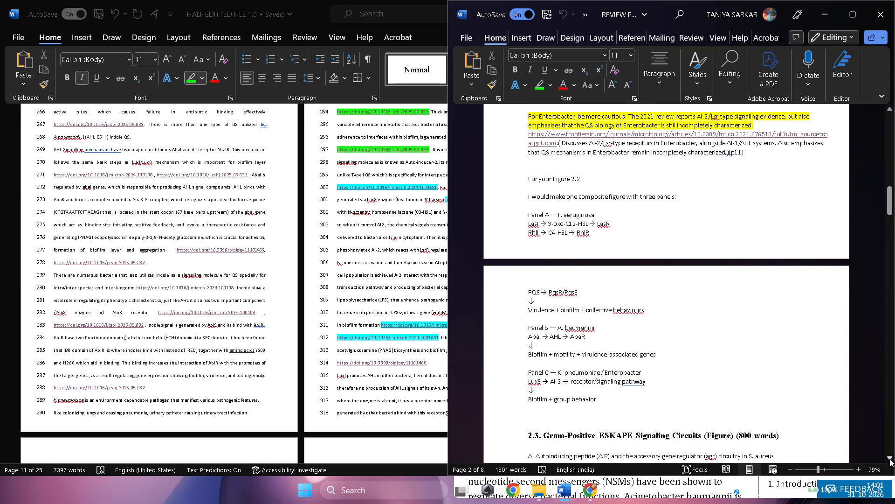
{"action": "left_click", "coordinate": [889, 459]}
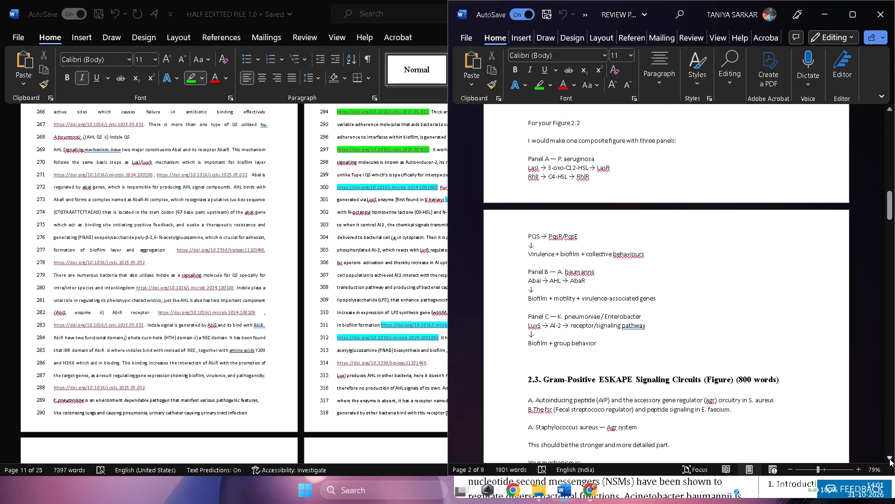
{"action": "left_click", "coordinate": [889, 459]}
{"action": "left_click", "coordinate": [889, 459]}
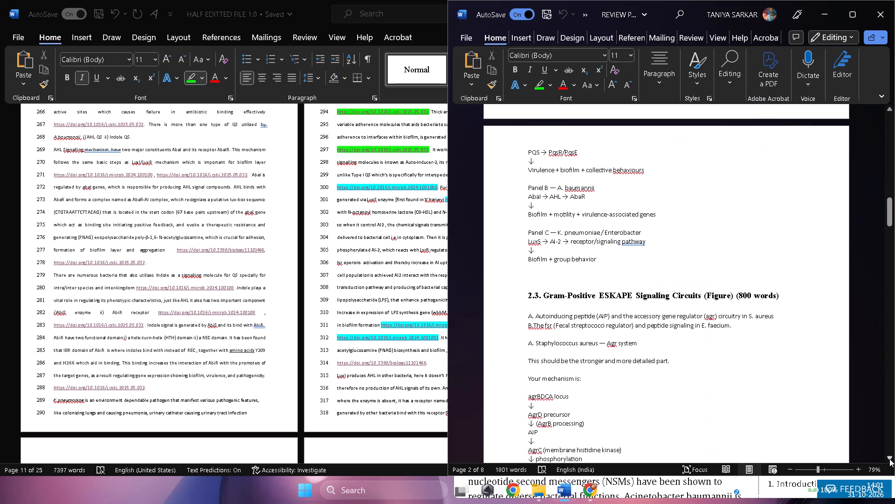
{"action": "left_click", "coordinate": [889, 459]}
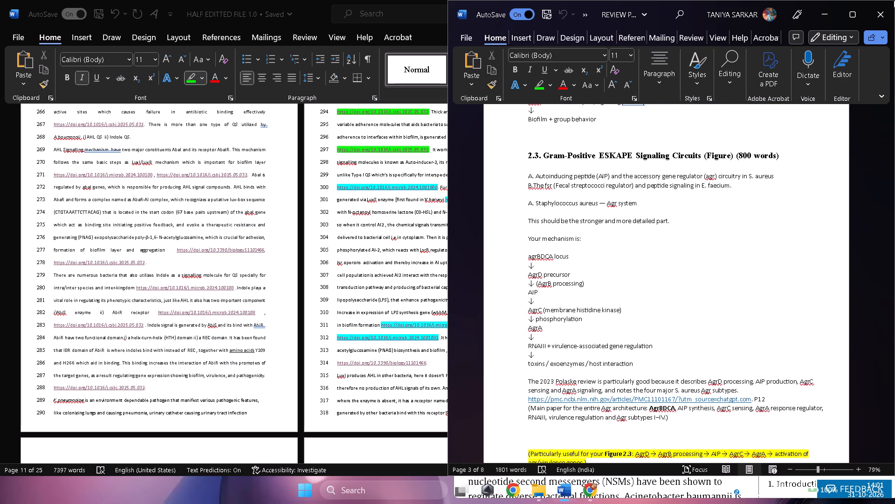
Minimise the review plot and half-edited documents, and maximise the browser window showing the ScienceDirect Acinetobacter baumannii article.
{"action": "left_click", "coordinate": [820, 13]}
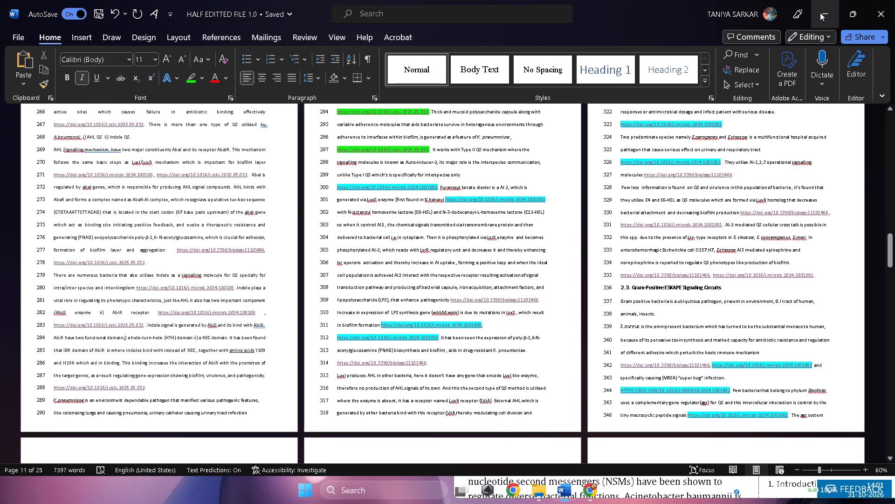
{"action": "left_click", "coordinate": [820, 13]}
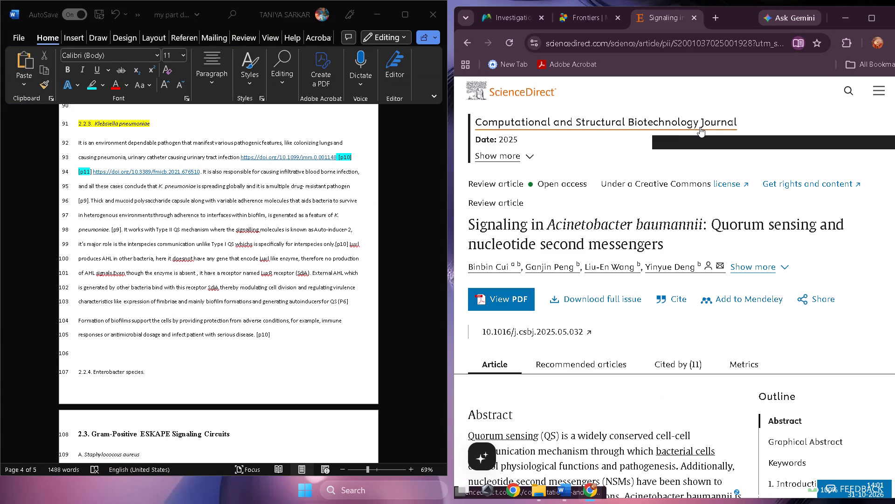
{"action": "left_click", "coordinate": [747, 16]}
{"action": "left_click_drag", "start_coordinate": [747, 16], "coordinate": [679, 47]}
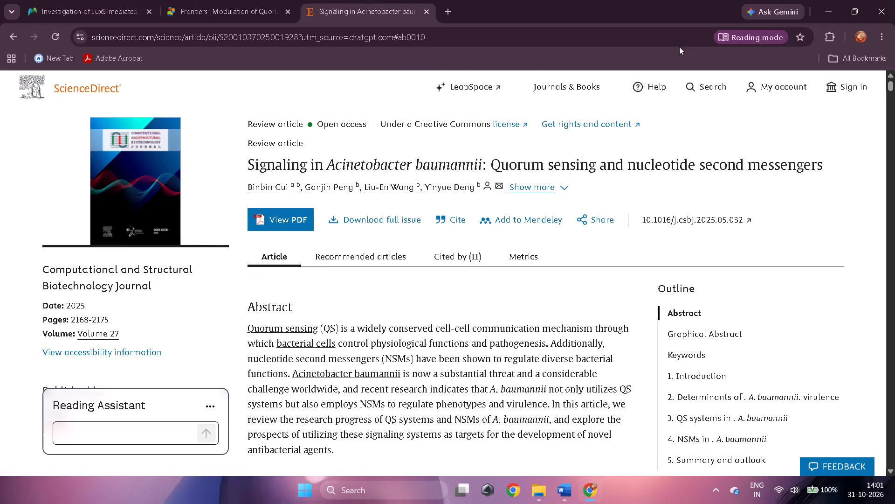
Skim the Acinetobacter baumannii article from section 3, QS systems, through the nucleotide second messenger figures, summary and references, finishing at the abstract.
{"action": "left_click_drag", "start_coordinate": [679, 47], "coordinate": [681, 43]}
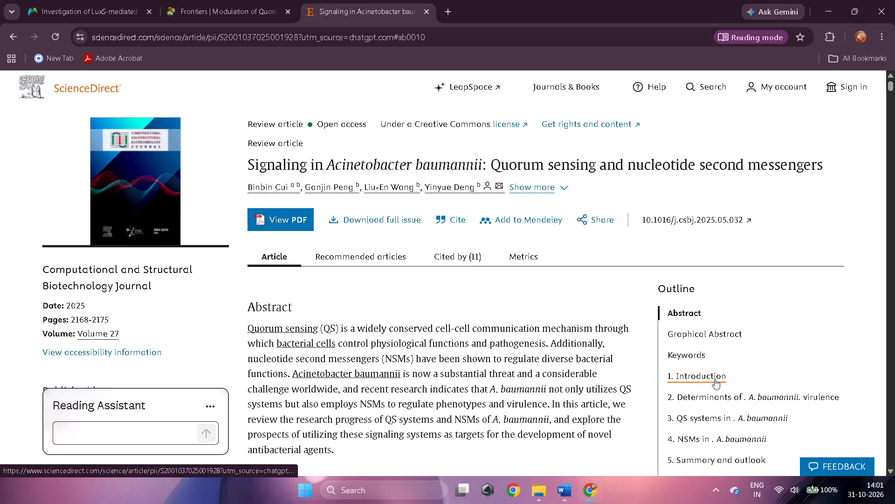
{"action": "left_click_drag", "start_coordinate": [715, 379], "coordinate": [724, 391]}
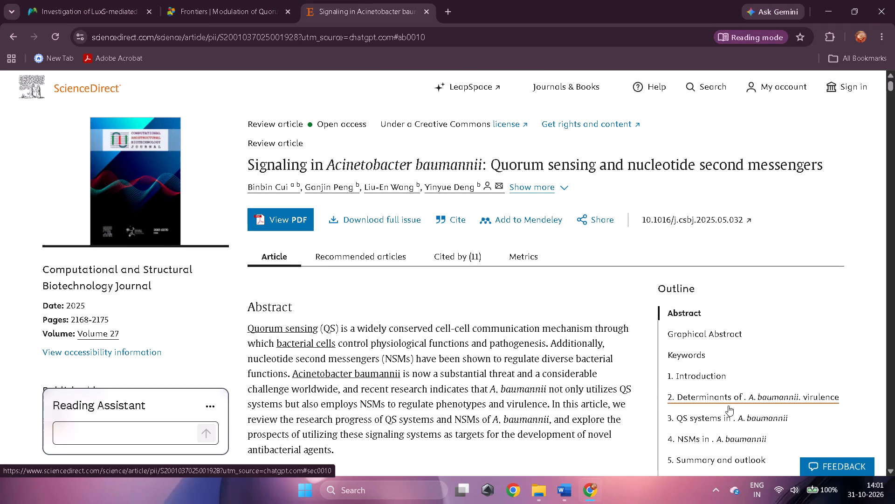
{"action": "left_click", "coordinate": [729, 425]}
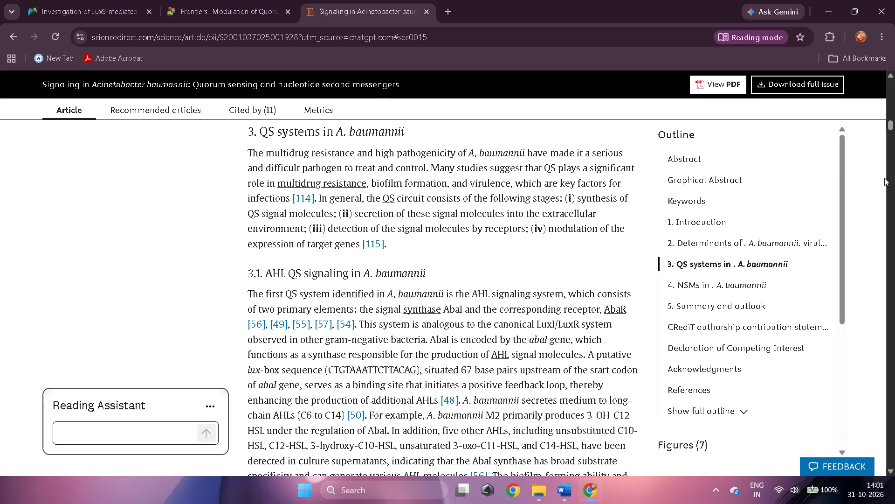
{"action": "left_click_drag", "start_coordinate": [842, 213], "coordinate": [853, 253]}
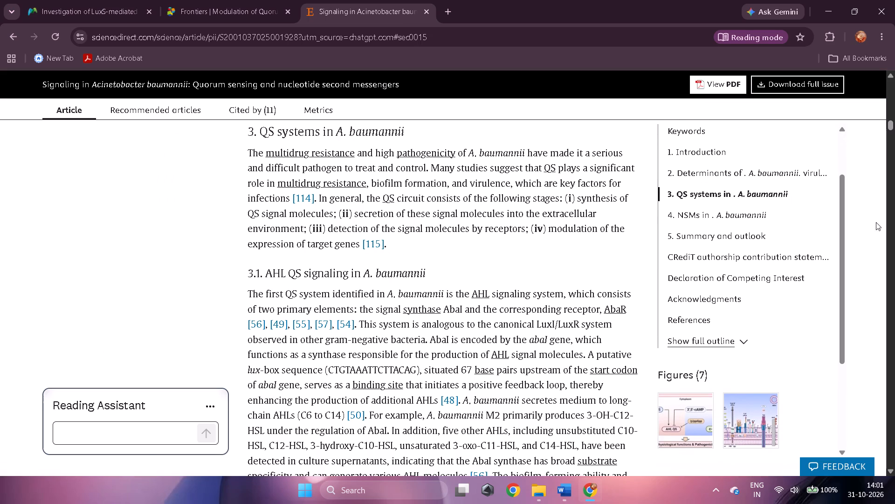
{"action": "left_click", "coordinate": [892, 141]}
{"action": "left_click_drag", "start_coordinate": [890, 128], "coordinate": [893, 143]}
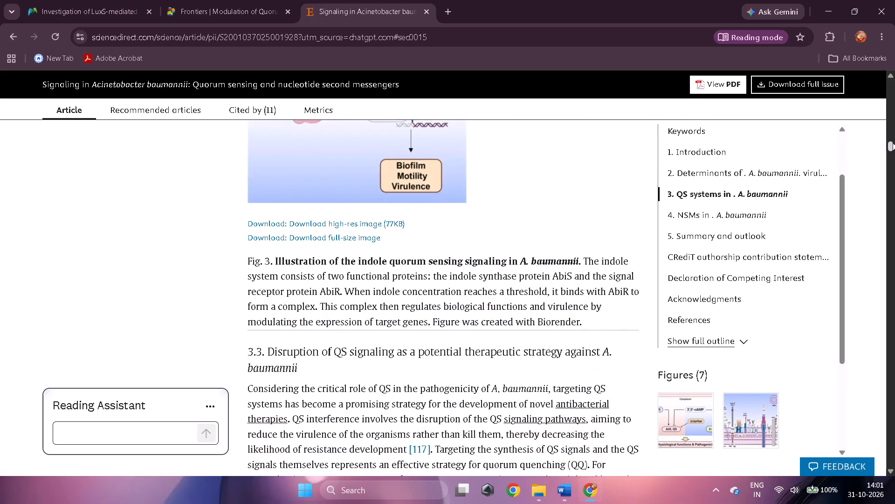
{"action": "left_click_drag", "start_coordinate": [893, 143], "coordinate": [894, 160]}
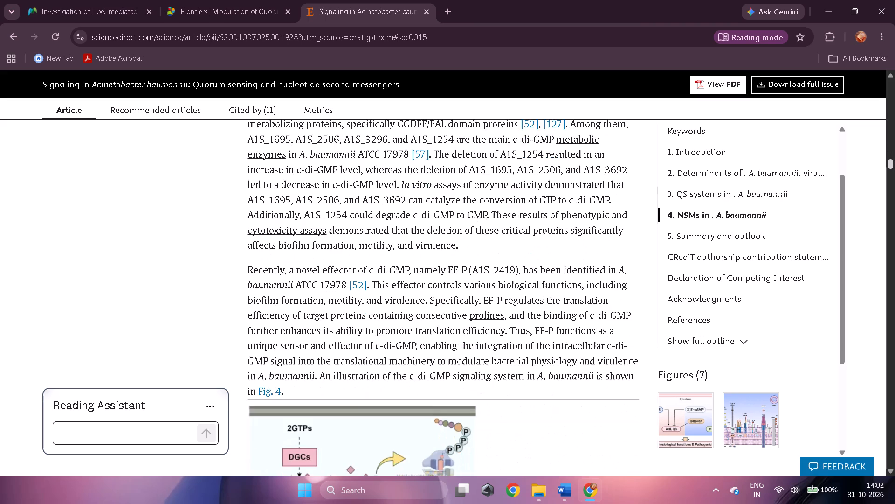
{"action": "left_click_drag", "start_coordinate": [894, 160], "coordinate": [894, 168]}
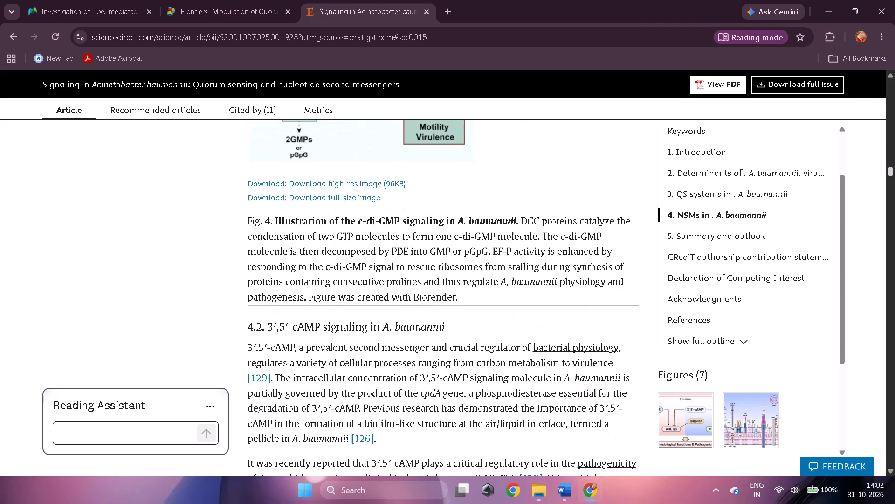
{"action": "left_click_drag", "start_coordinate": [894, 168], "coordinate": [894, 195]}
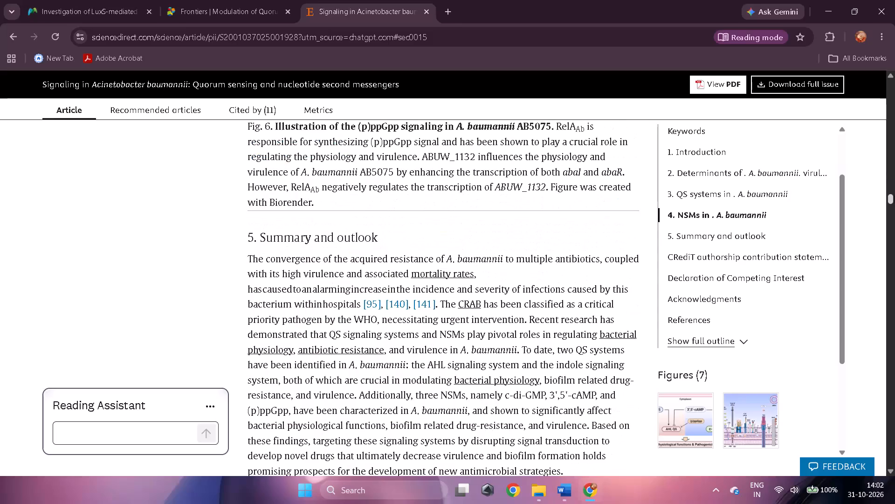
{"action": "left_click_drag", "start_coordinate": [894, 195], "coordinate": [894, 221]}
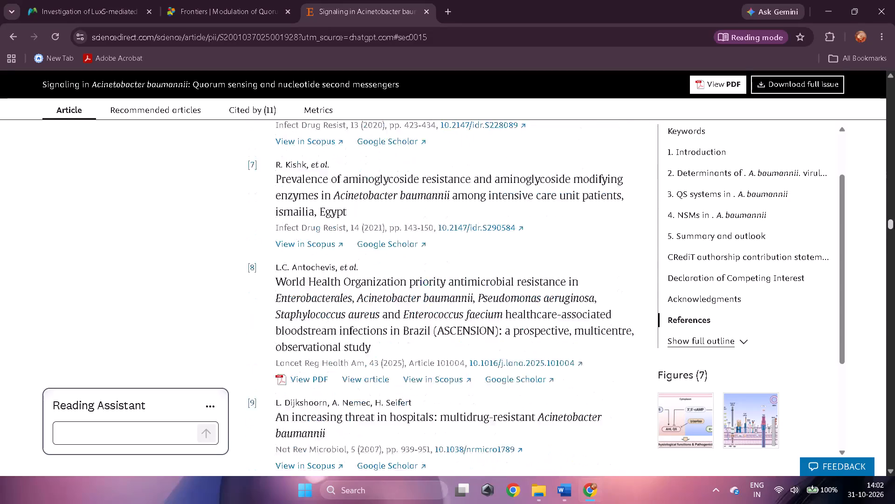
{"action": "left_click_drag", "start_coordinate": [894, 221], "coordinate": [894, 231]}
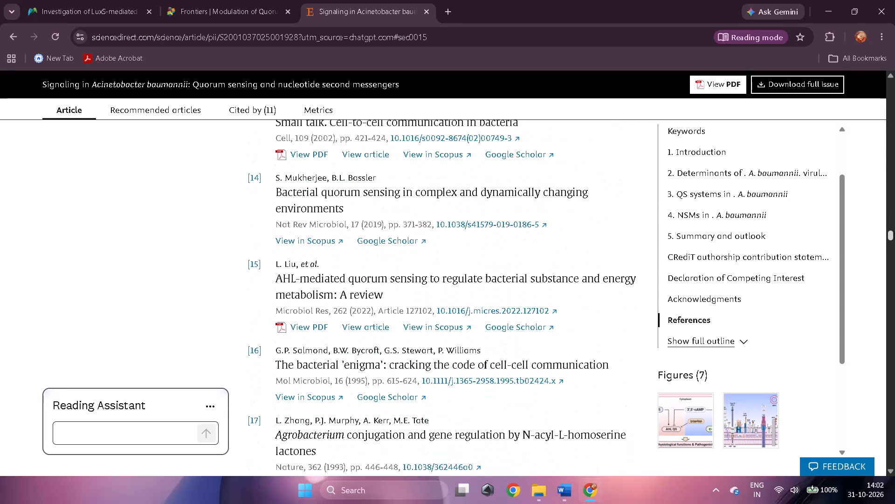
{"action": "left_click_drag", "start_coordinate": [894, 231], "coordinate": [894, 85]}
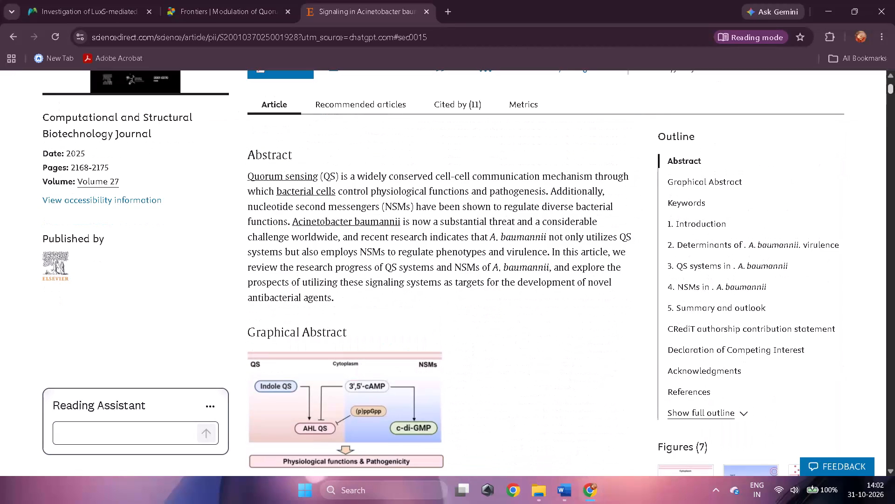
Close the browser window holding the article tabs and minimise the my part document.
{"action": "left_click", "coordinate": [885, 11]}
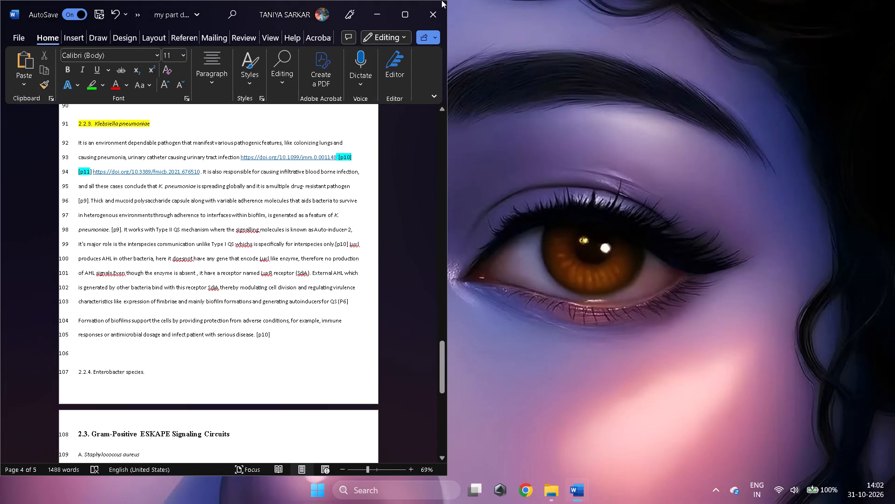
{"action": "left_click", "coordinate": [384, 14]}
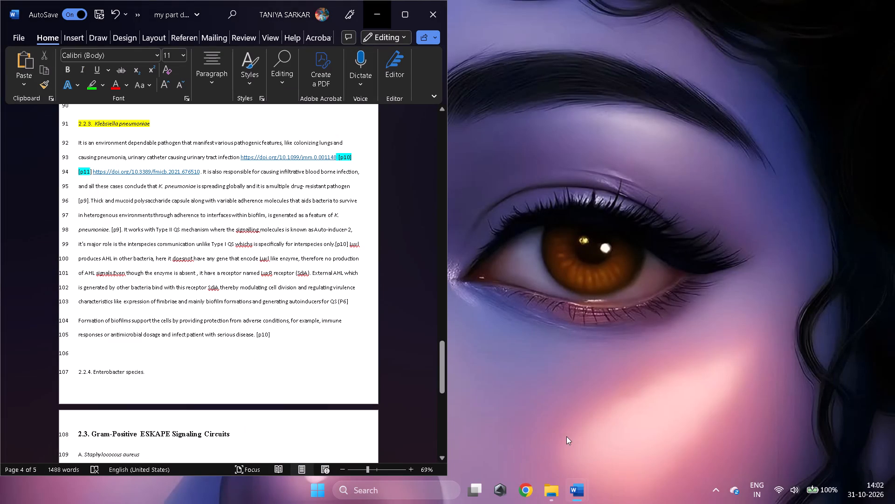